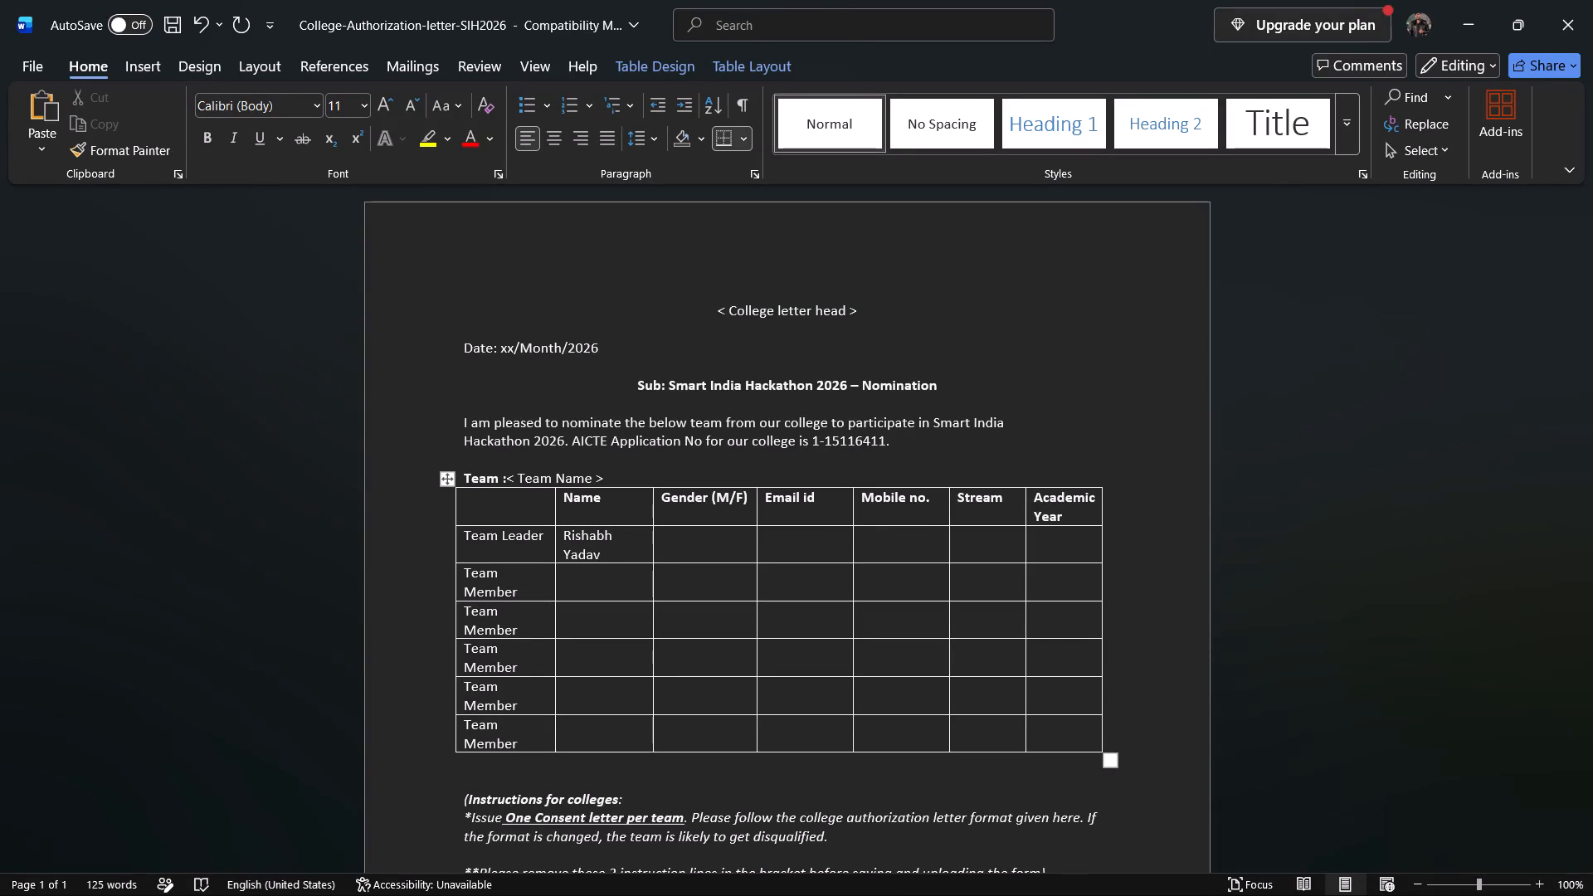
Begin the team leader's gender entry in the Gender (M/F) column of the team table.
left_click(670, 540)
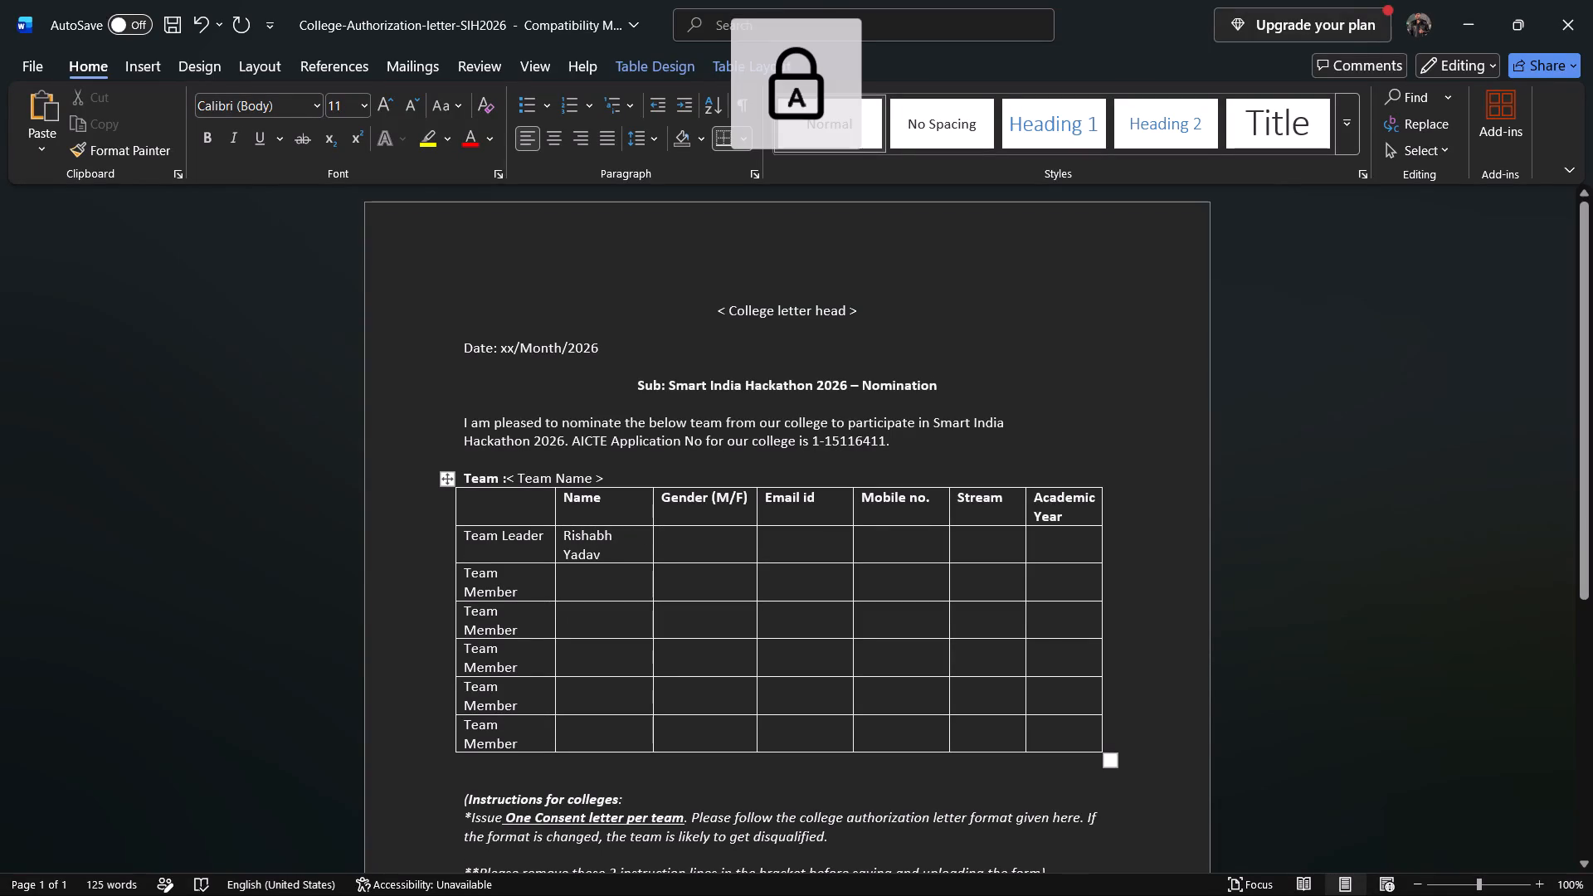
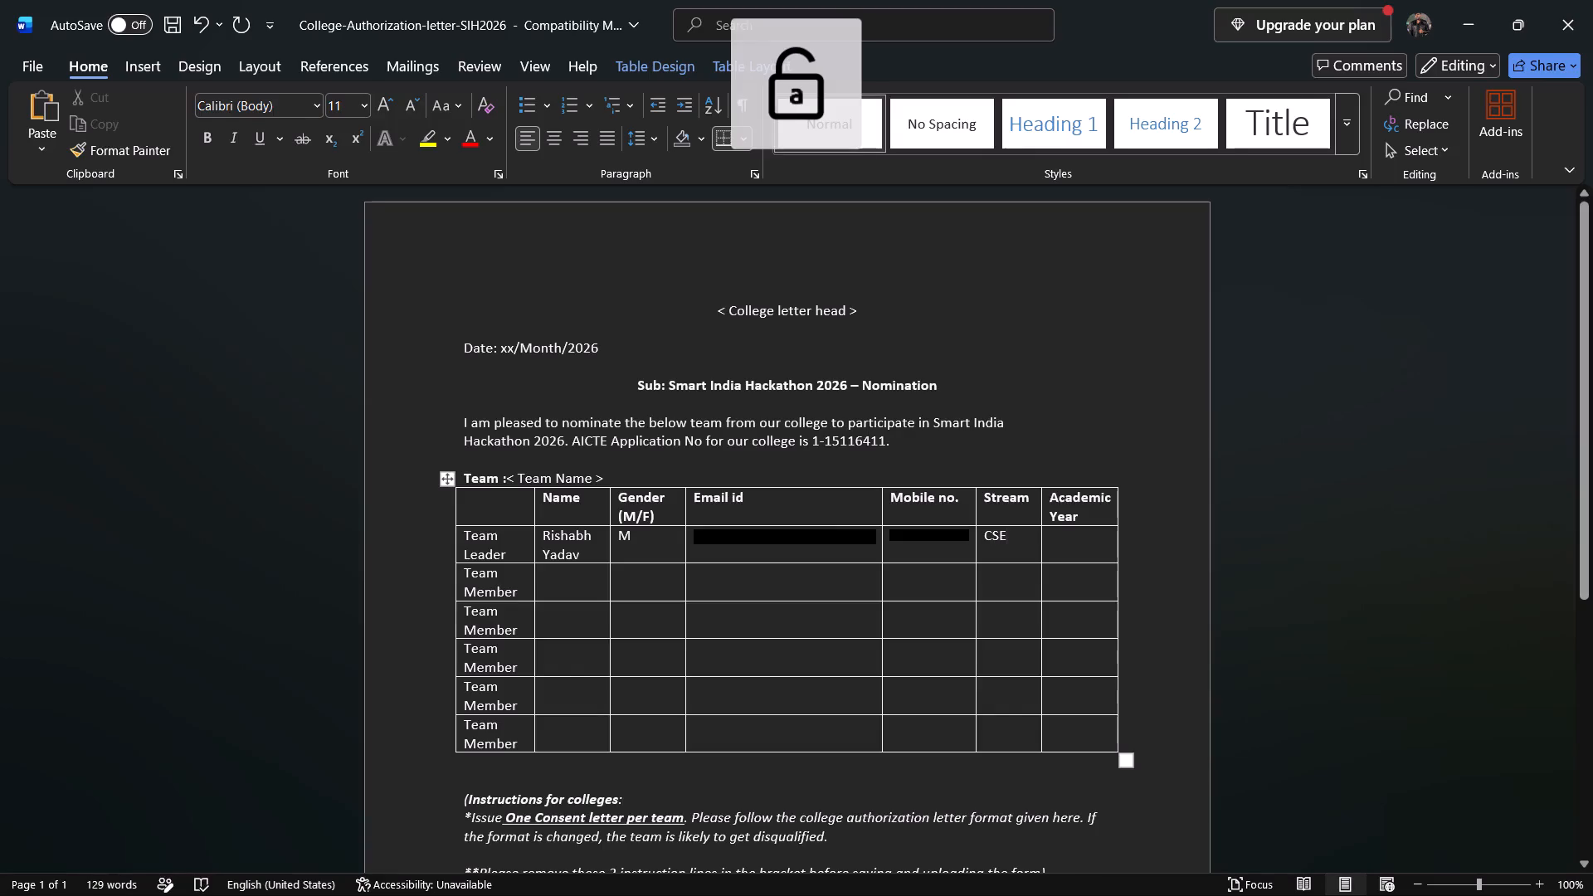
Enter 2026-27 as the team leader's academic year in the team table.
left_click(1089, 538)
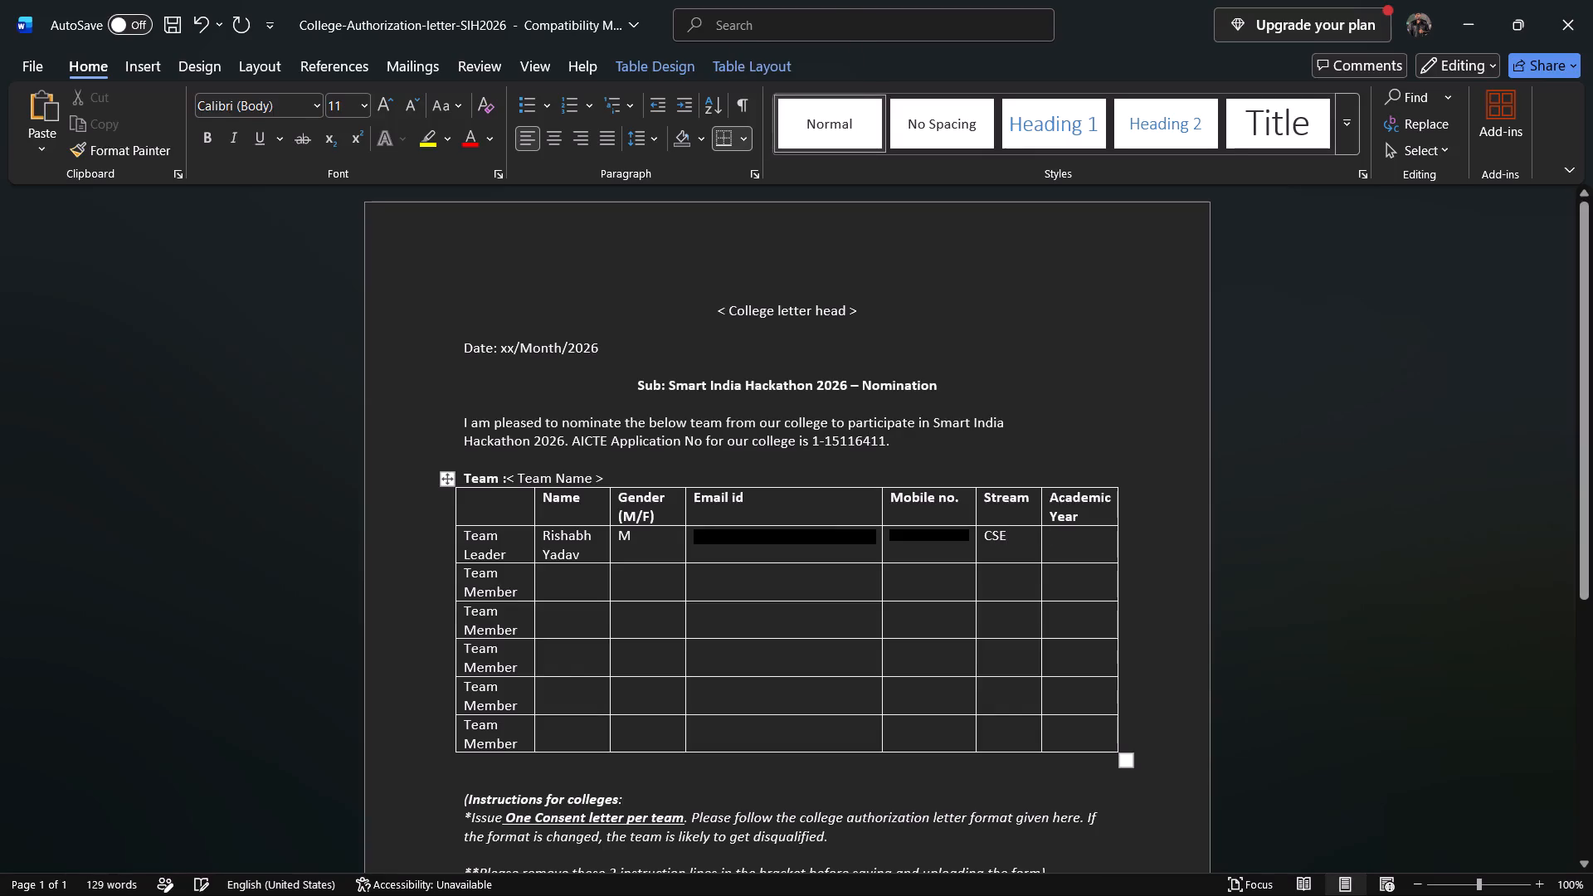
type("2026-27")
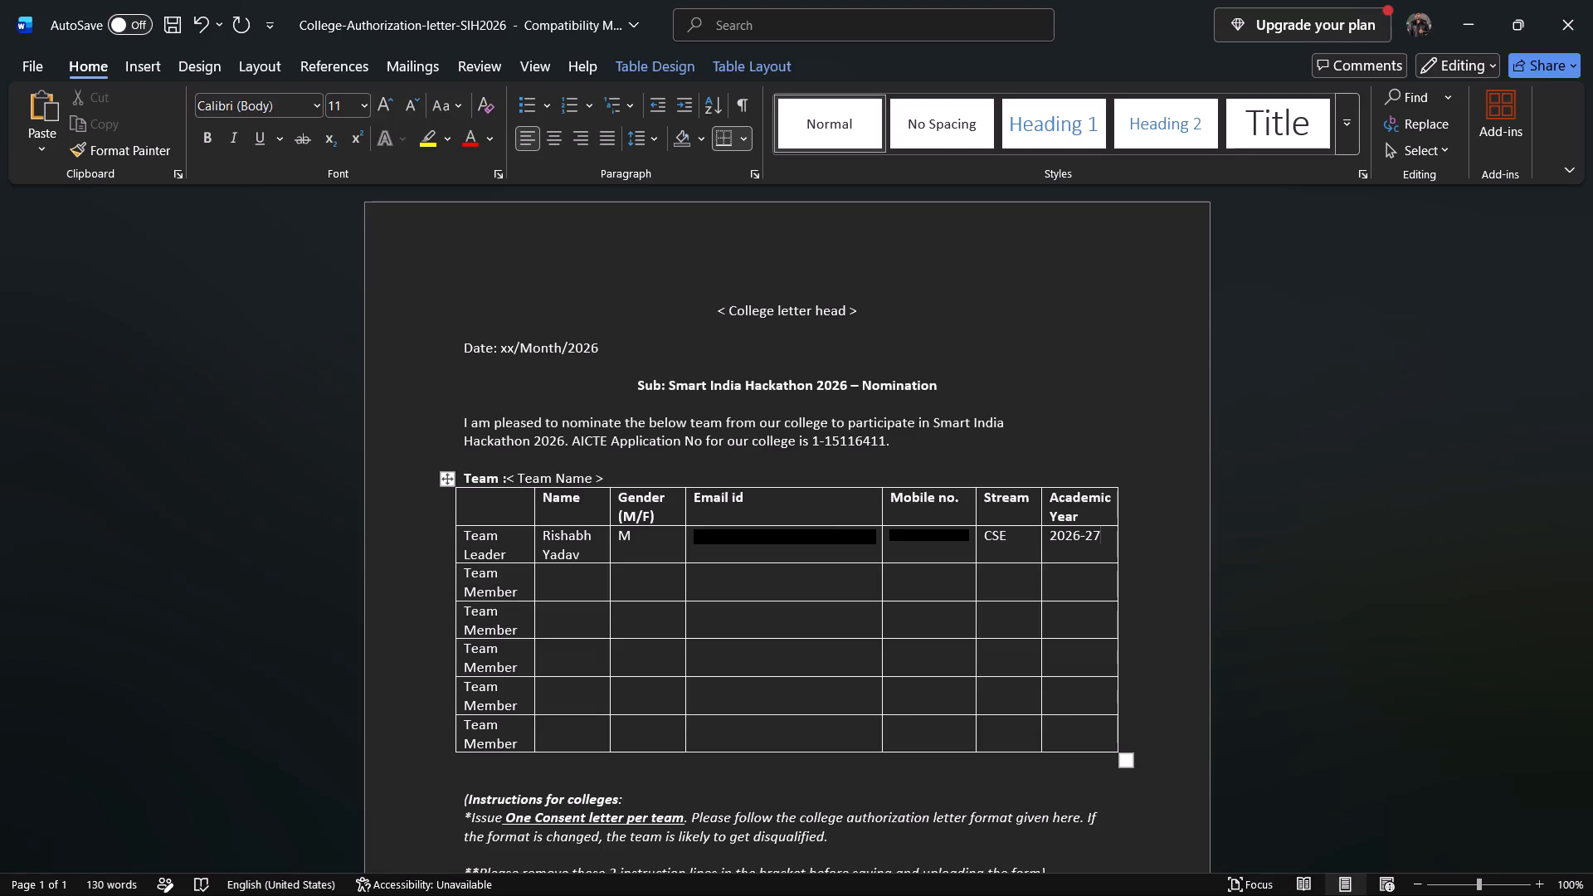
Delete the whole bracketed "Instructions for colleges" block between the team table and "Sincerely,".
scroll(891, 410, "down", 1)
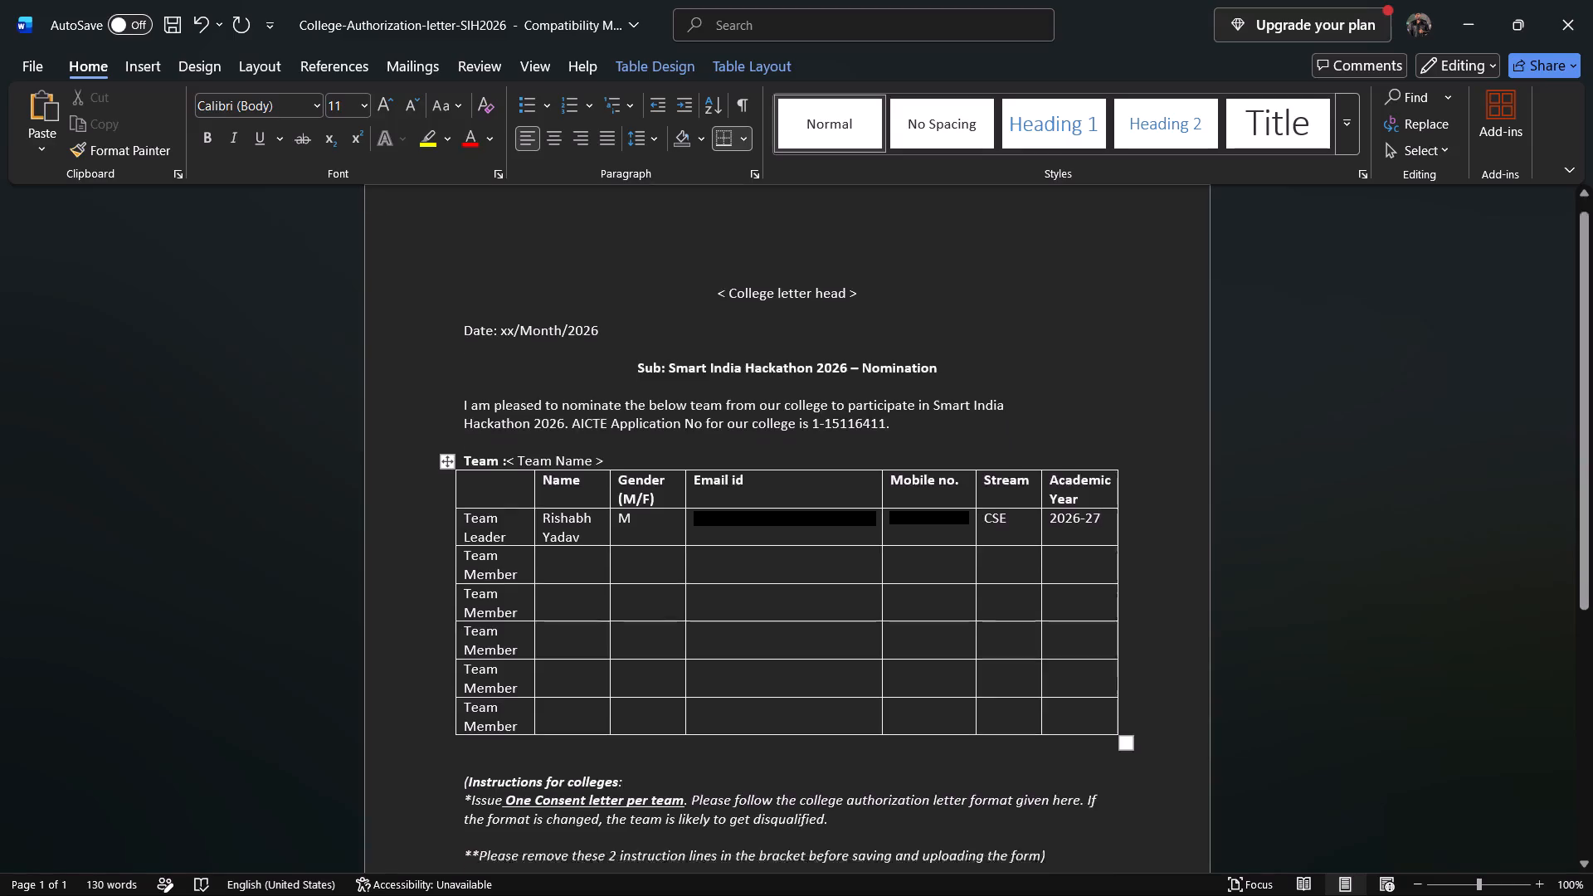
scroll(891, 410, "down", 1)
scroll(559, 685, "down", 2)
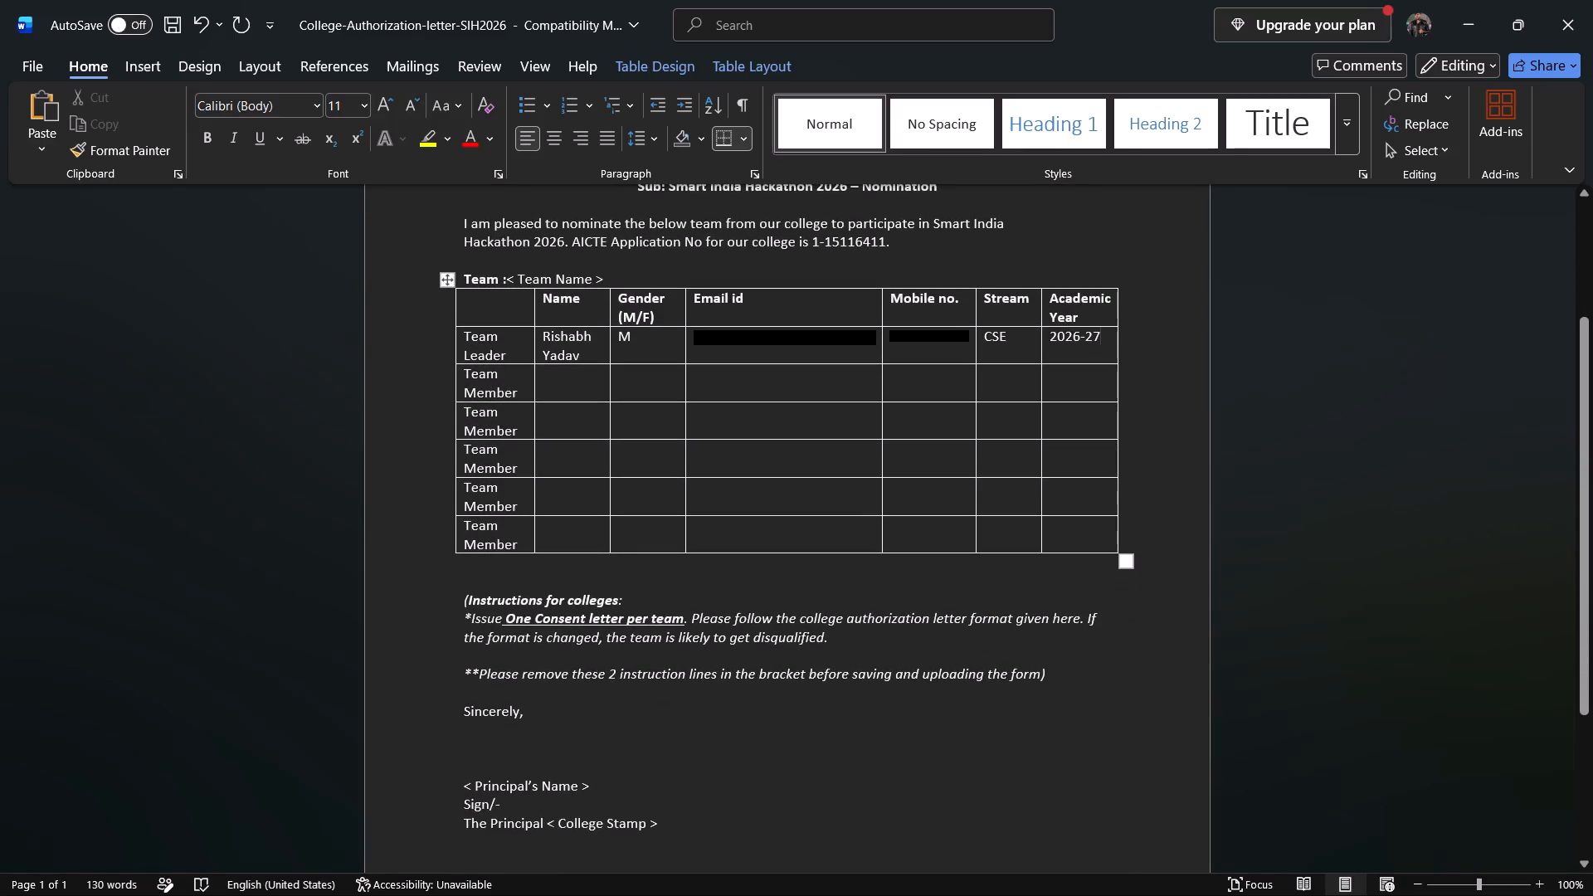
left_click_drag(1049, 670, 743, 623)
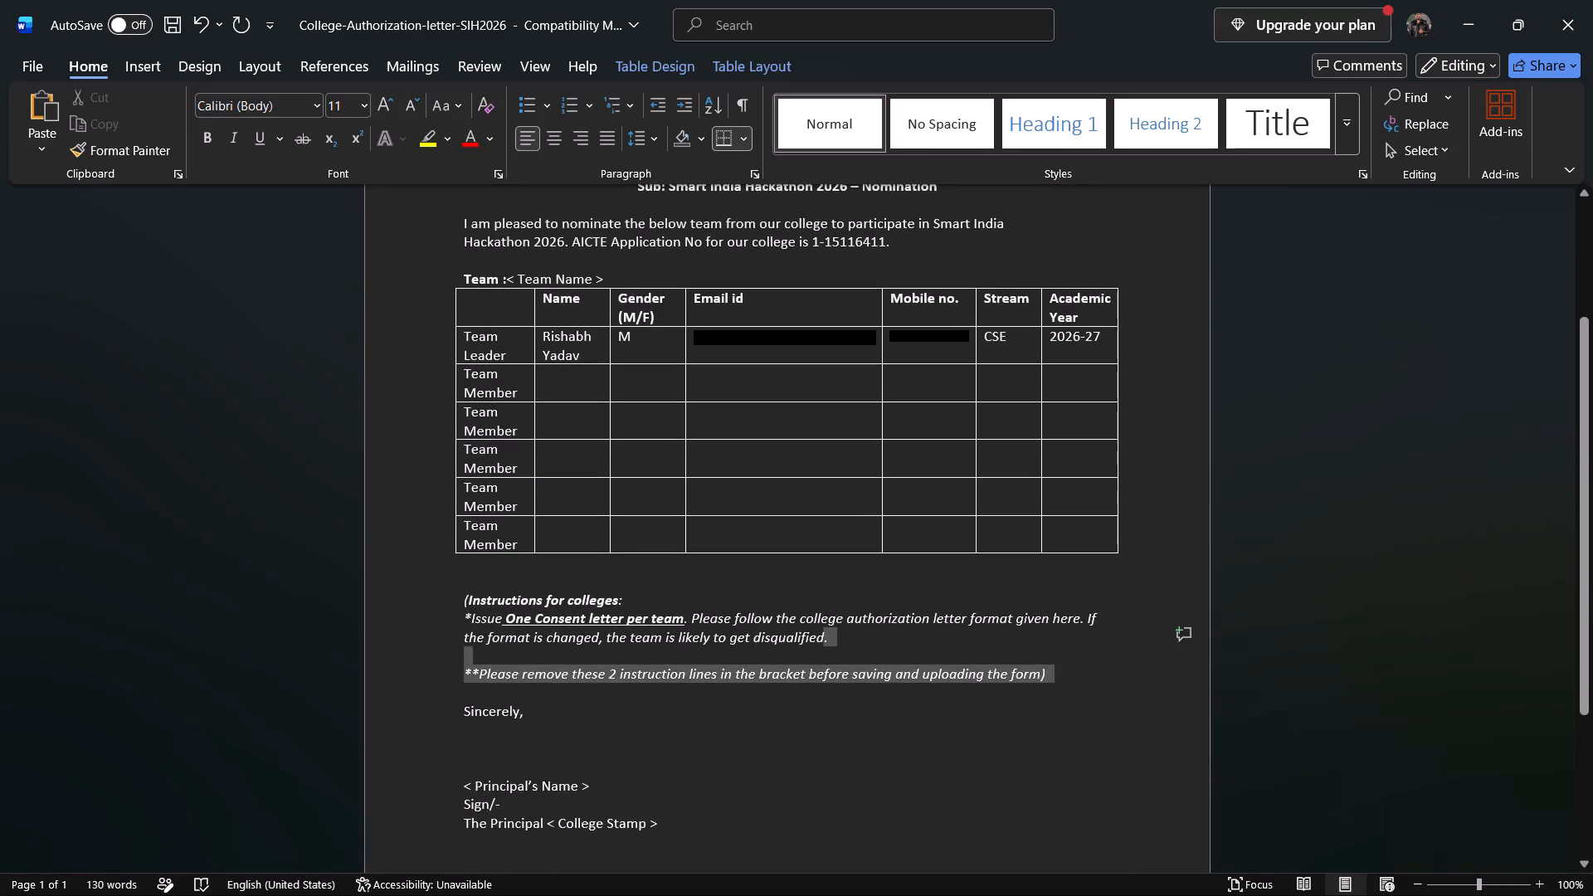
left_click_drag(743, 623, 465, 595)
key("BackSpace")
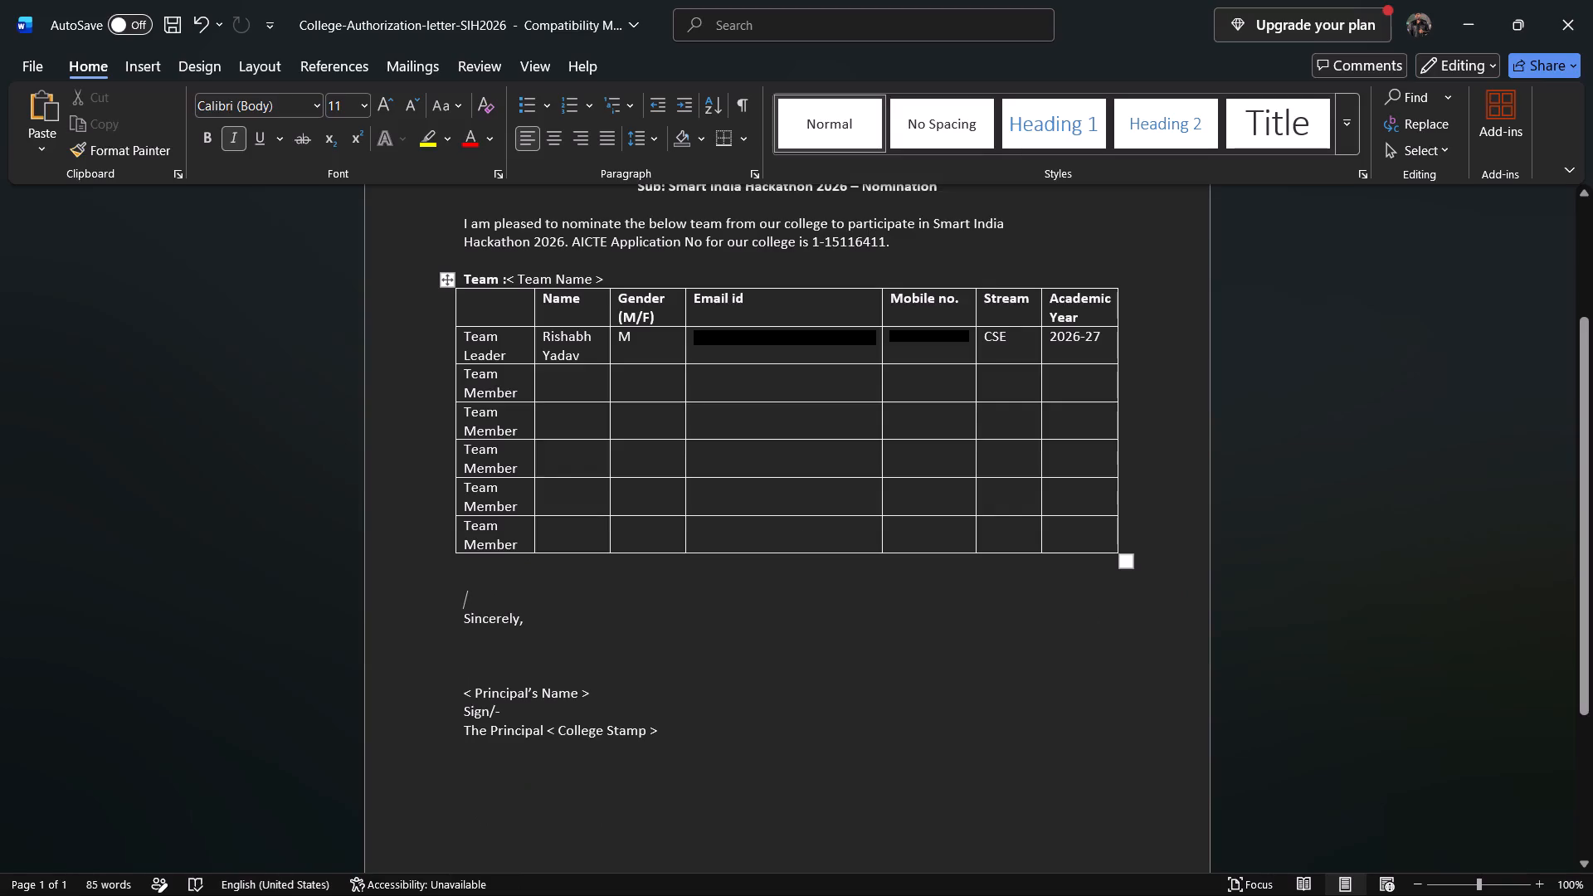
left_click(532, 622)
Begin the first team member's entry in the Name column of the team table.
scroll(533, 623, "down", 4)
scroll(533, 623, "up", 3)
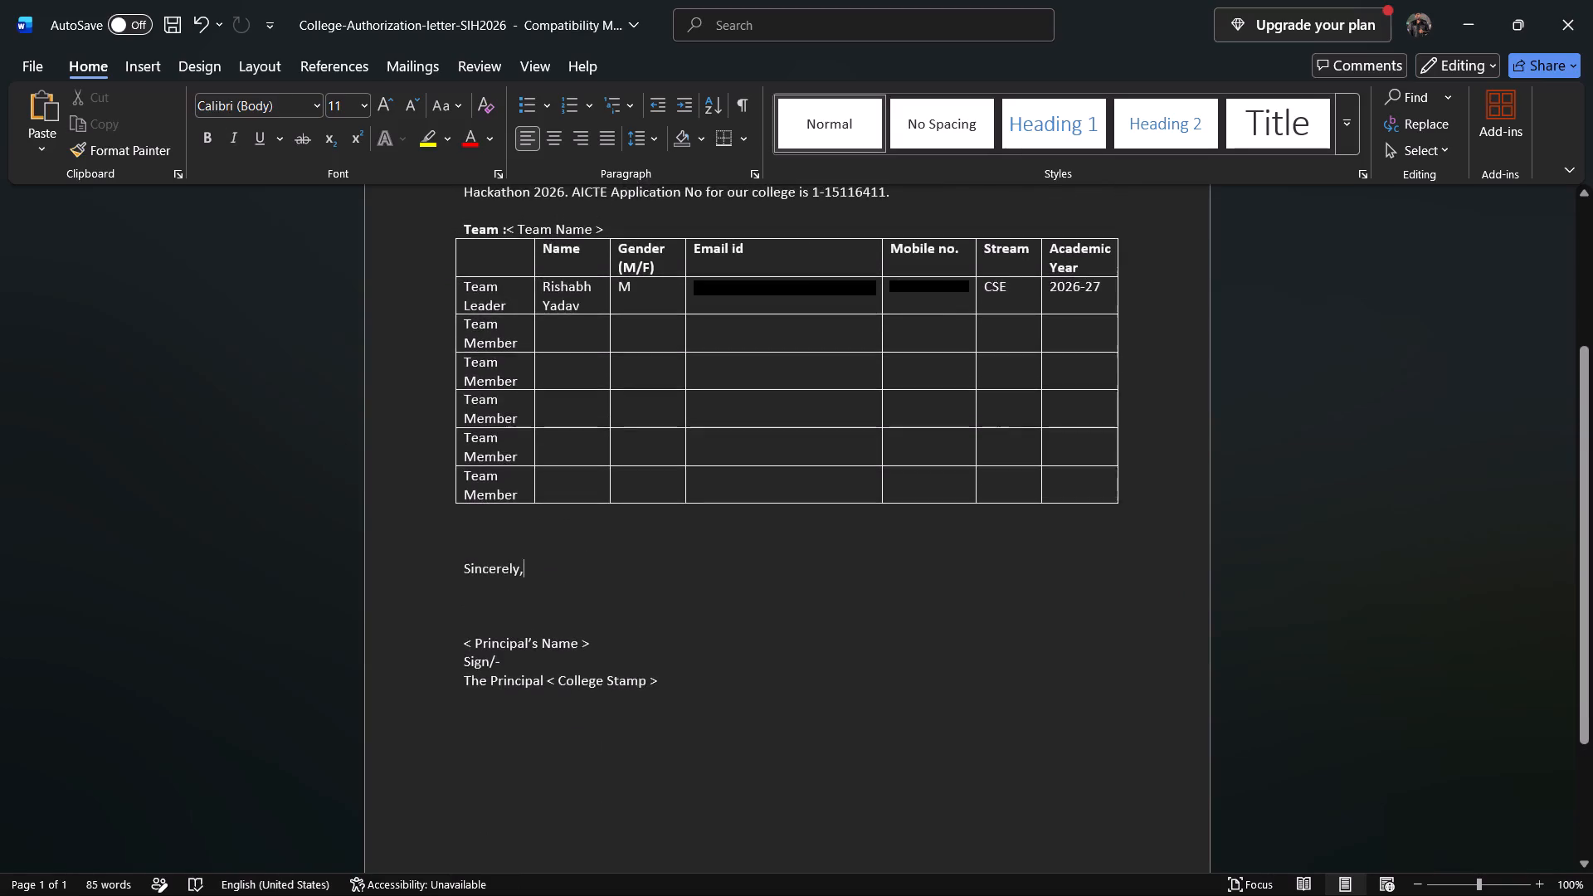
scroll(534, 620, "up", 6)
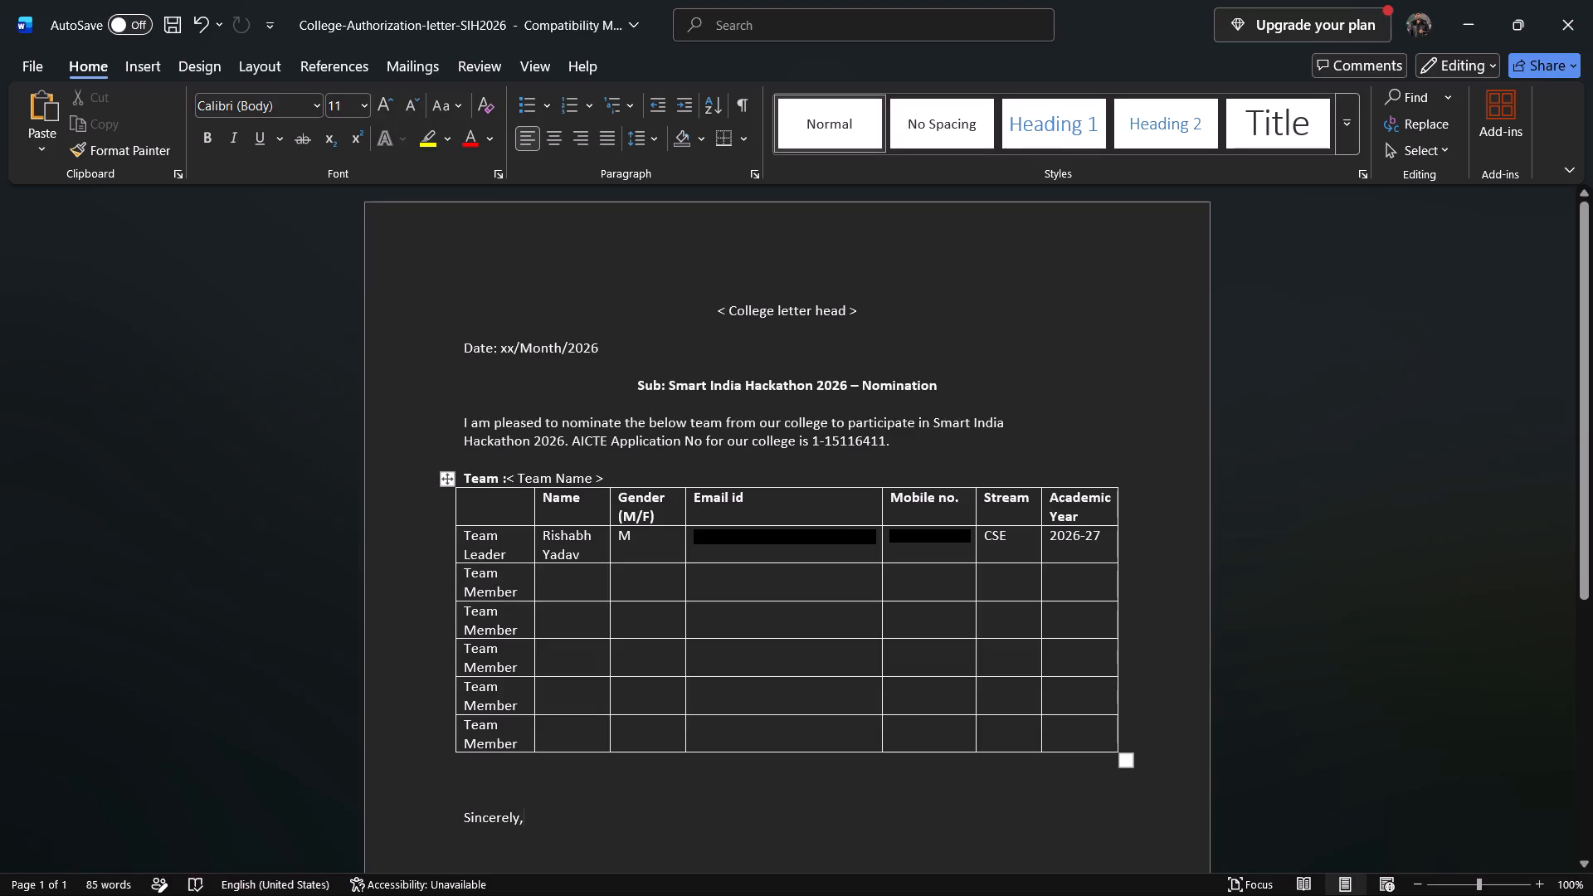
left_click(583, 587)
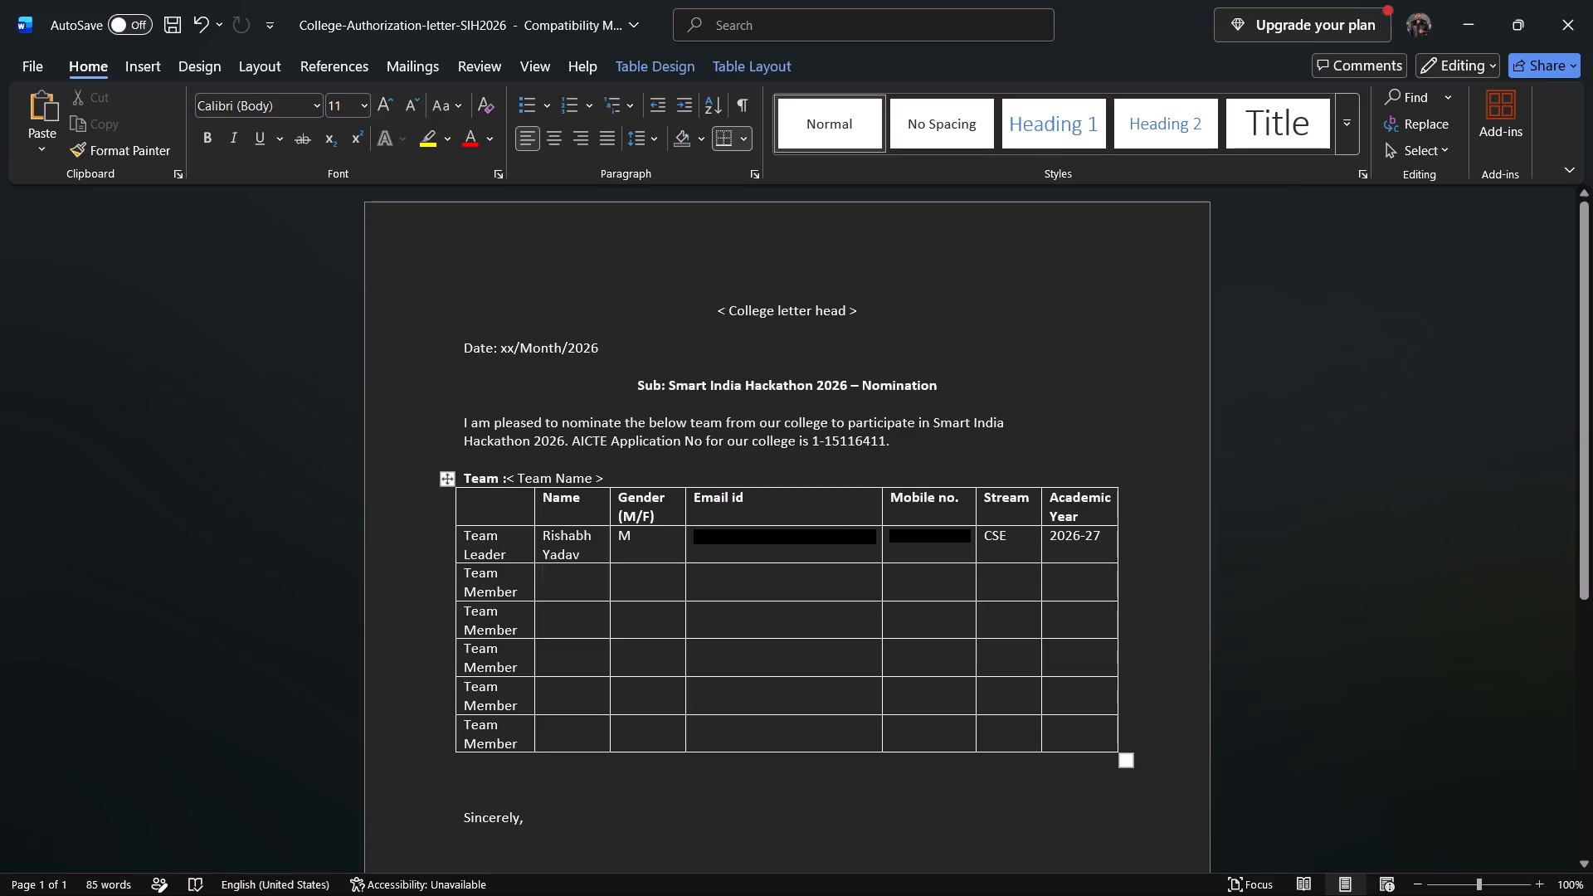
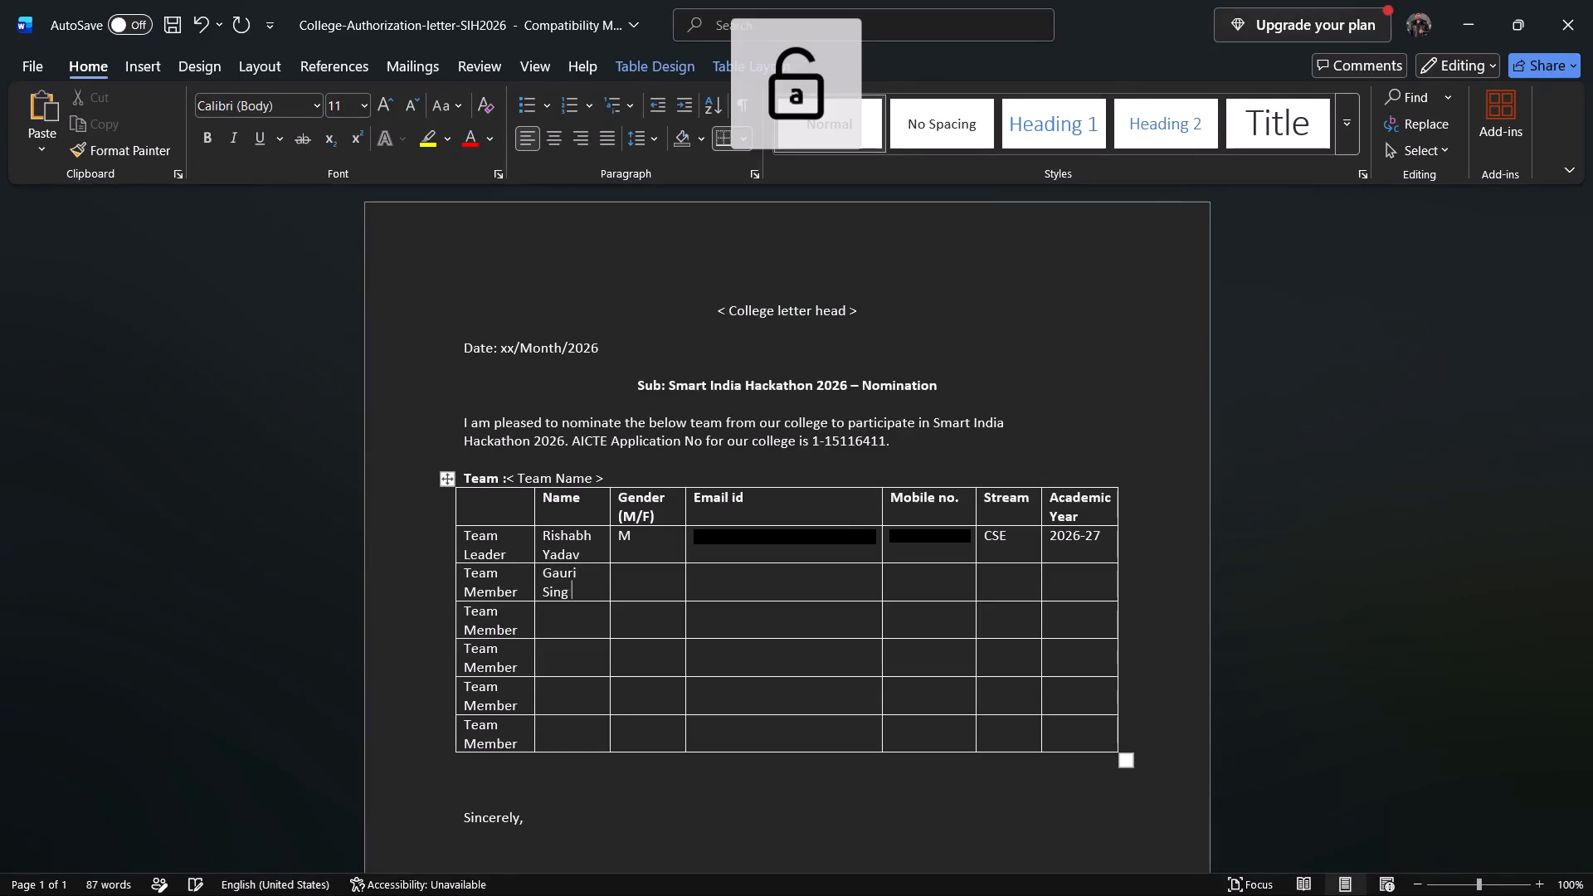
Enter the second team member's full name in the Name column of the team table.
left_click(574, 616)
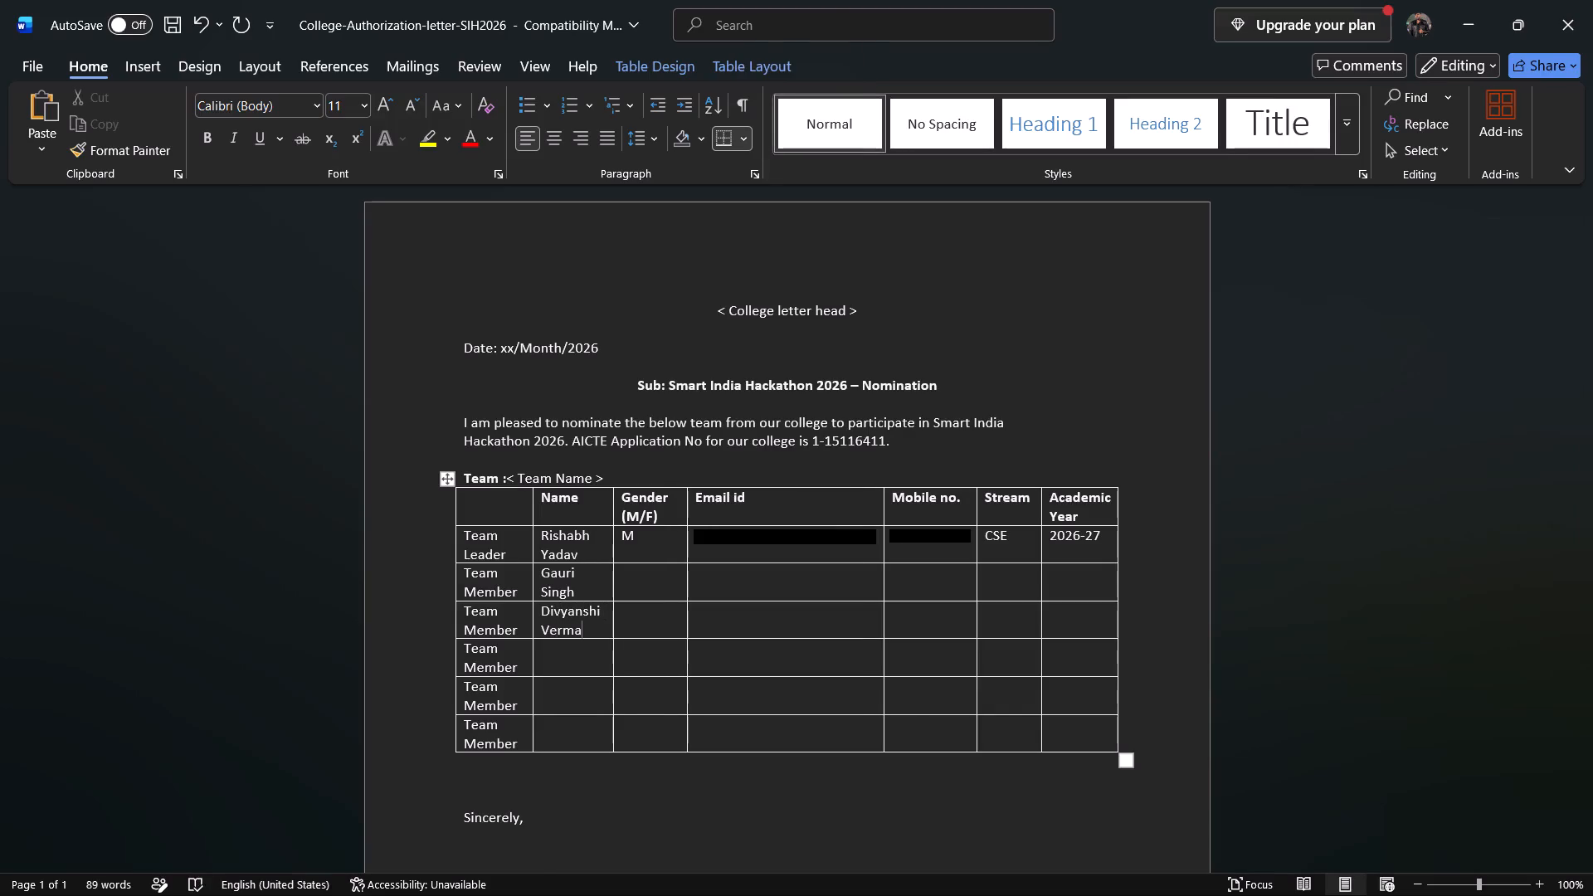
Enter the third team member's name, starting with the first name, in the Name column of the team table.
key("Tab")
key("Down")
key("Left")
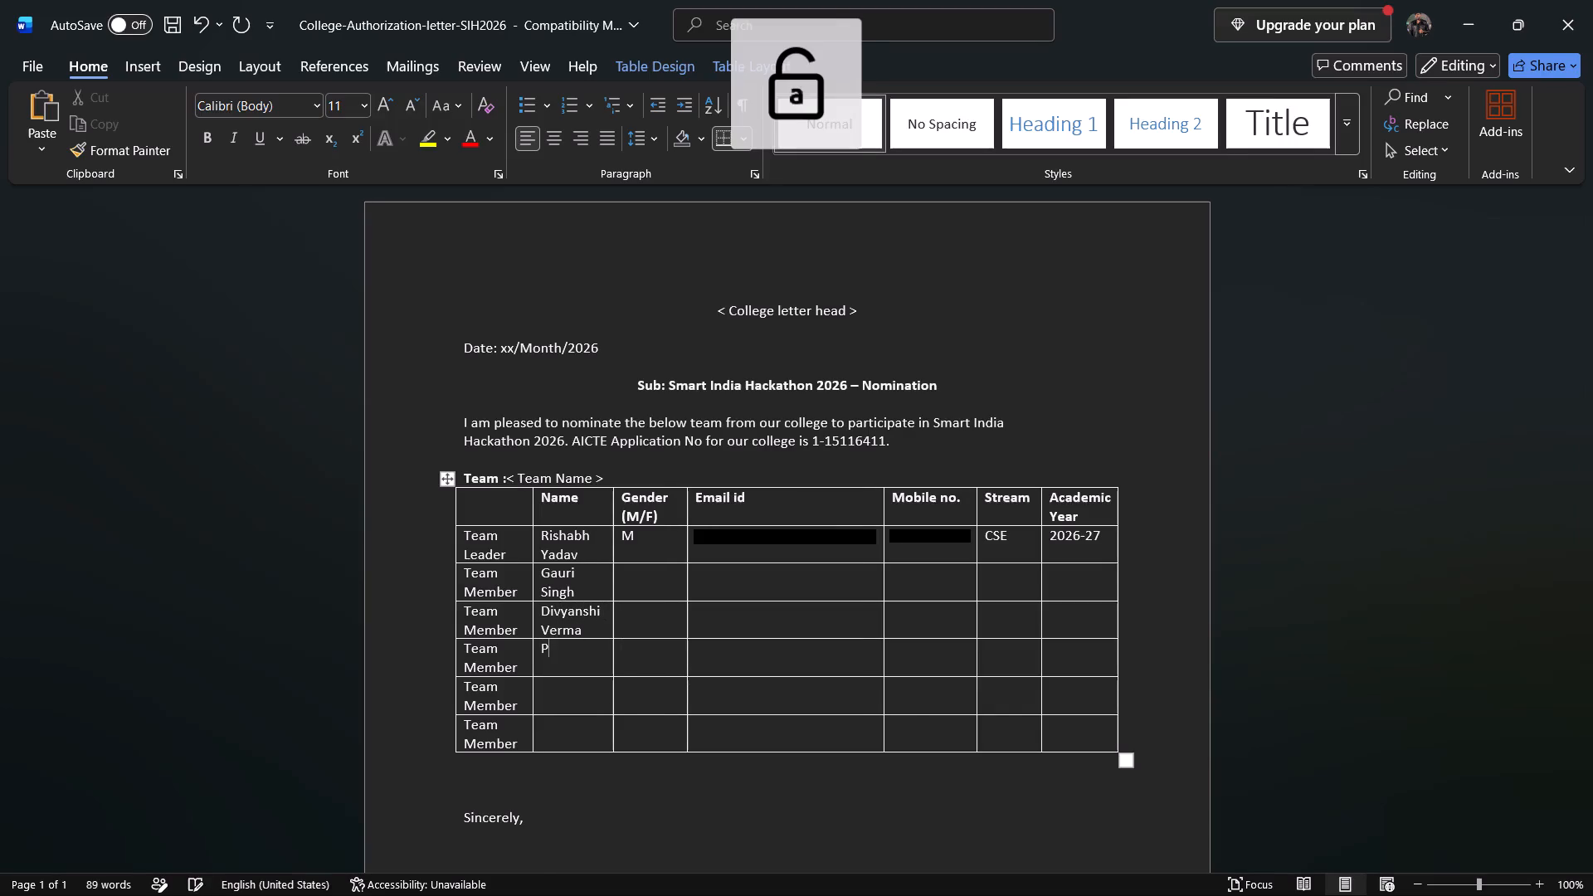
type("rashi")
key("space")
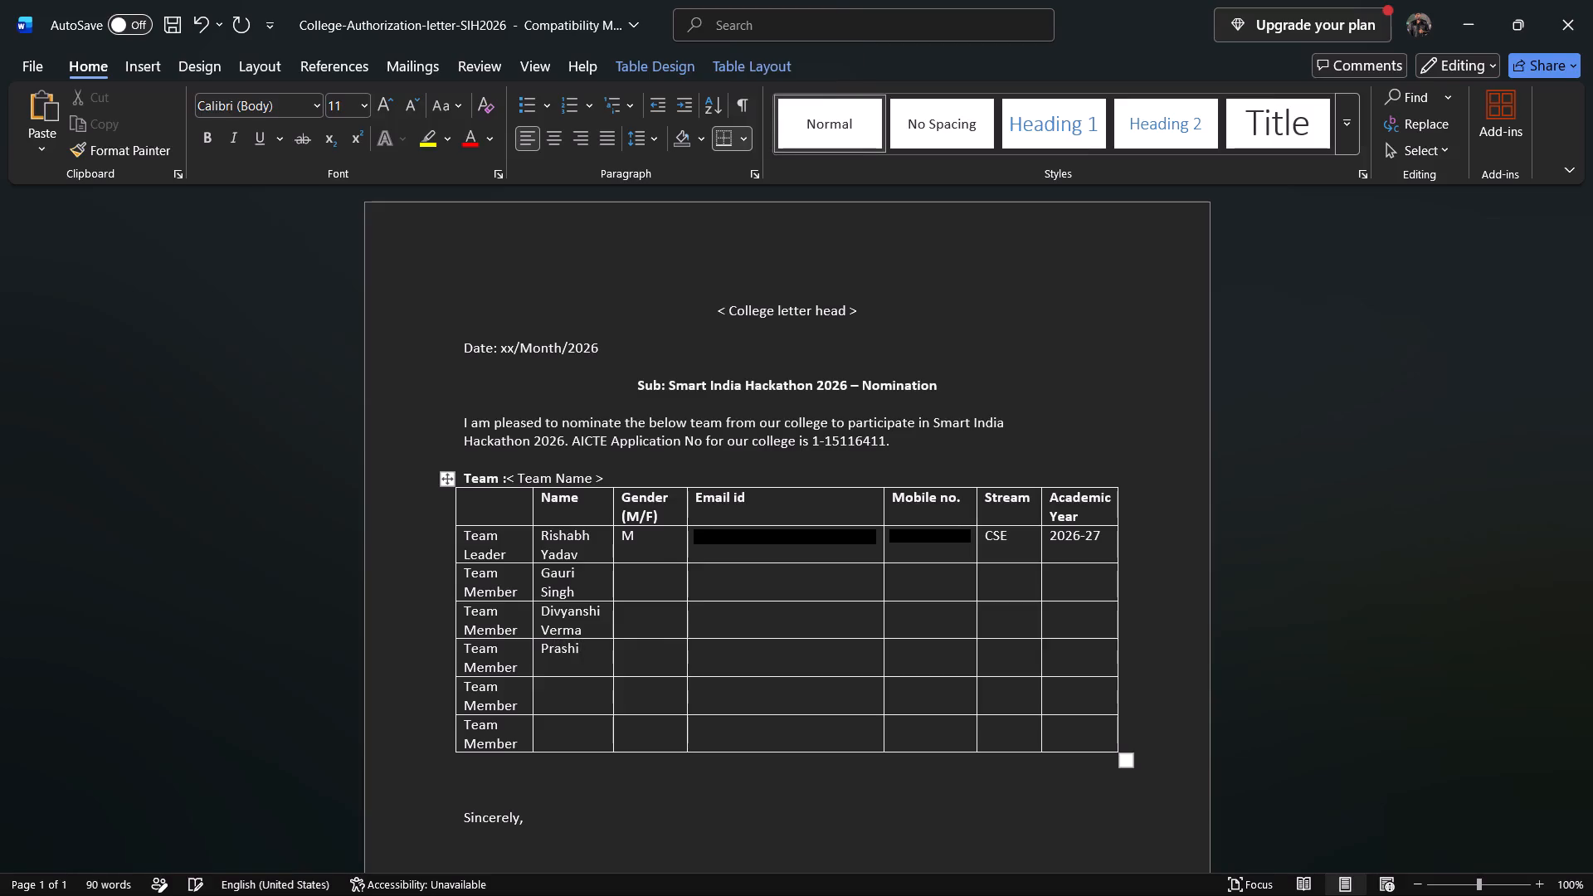
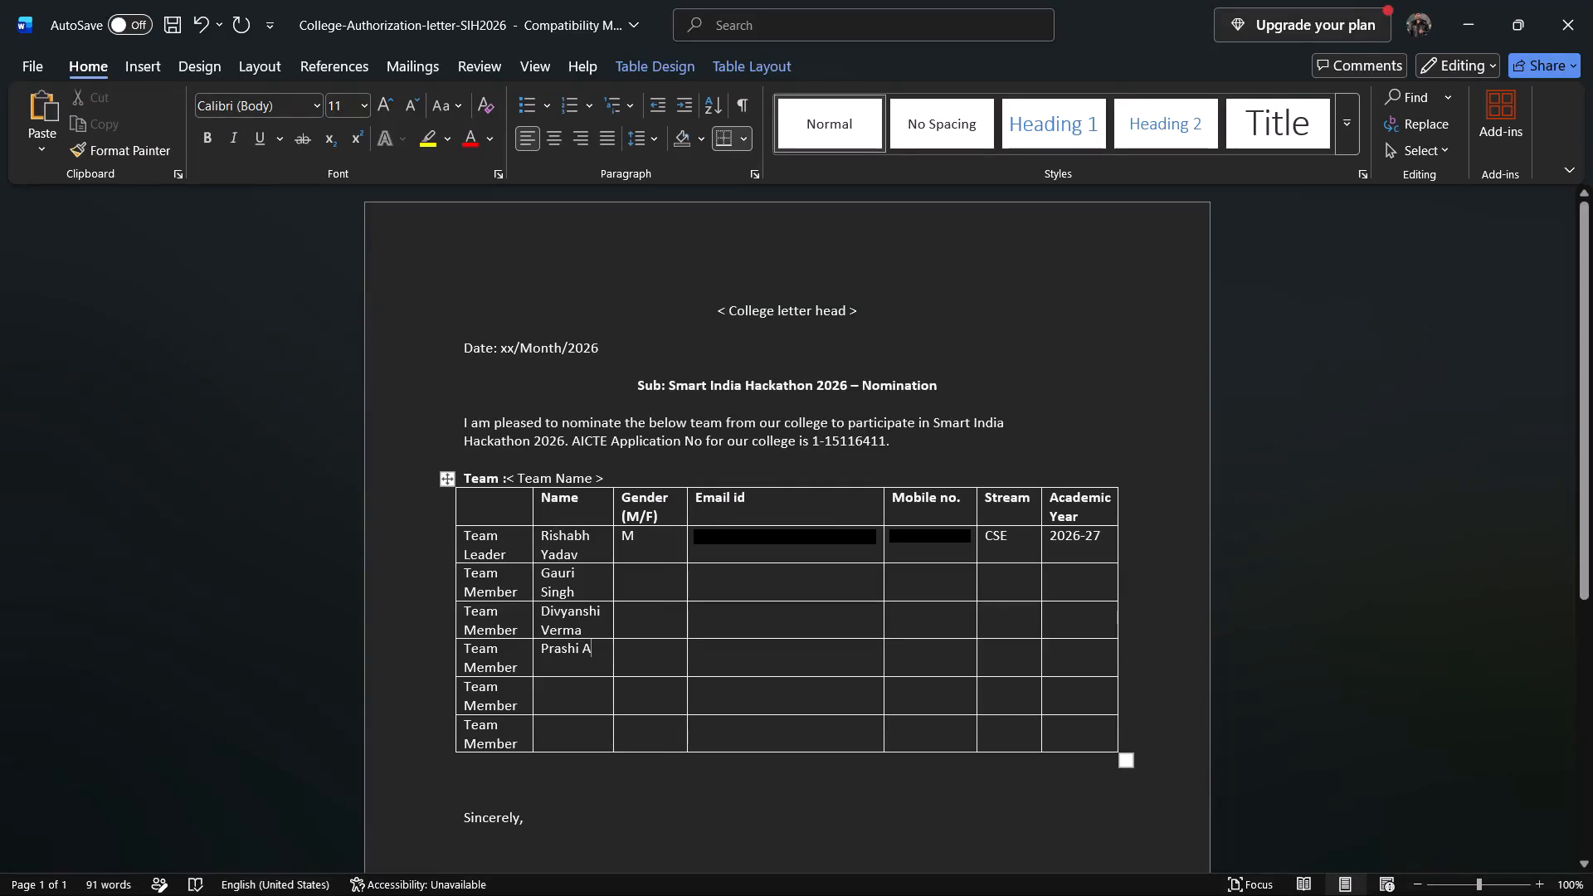
Complete the third team member's surname in the Name column, correcting its spelling to end in "grawal".
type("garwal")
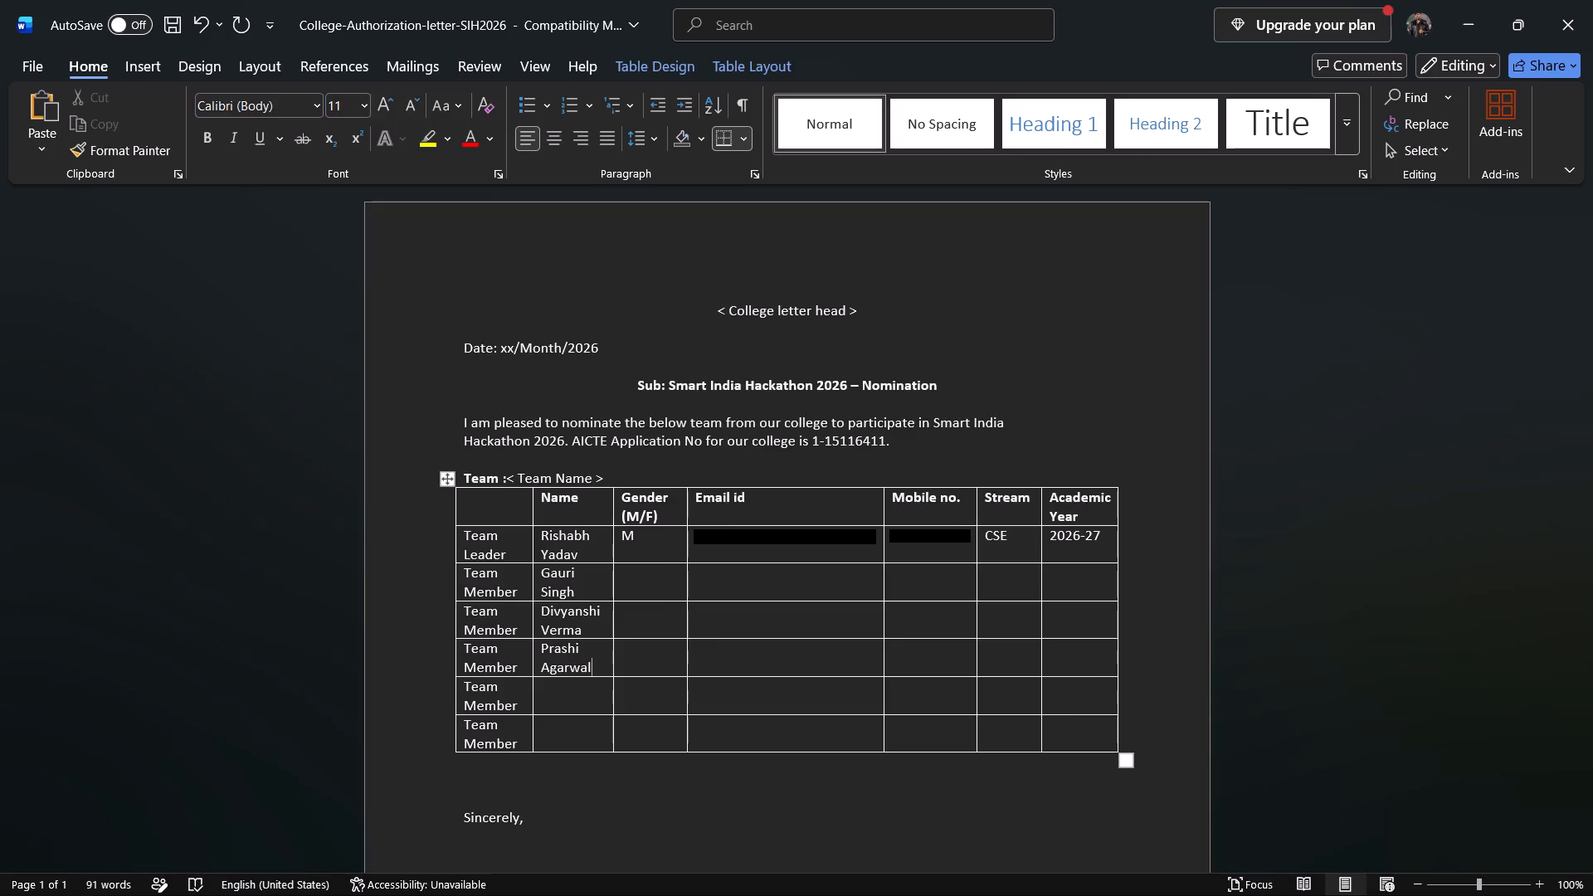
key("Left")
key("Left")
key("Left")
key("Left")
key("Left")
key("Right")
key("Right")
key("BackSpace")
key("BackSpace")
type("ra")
Enter the full names of the fourth and fifth team members in the Name column of the team table.
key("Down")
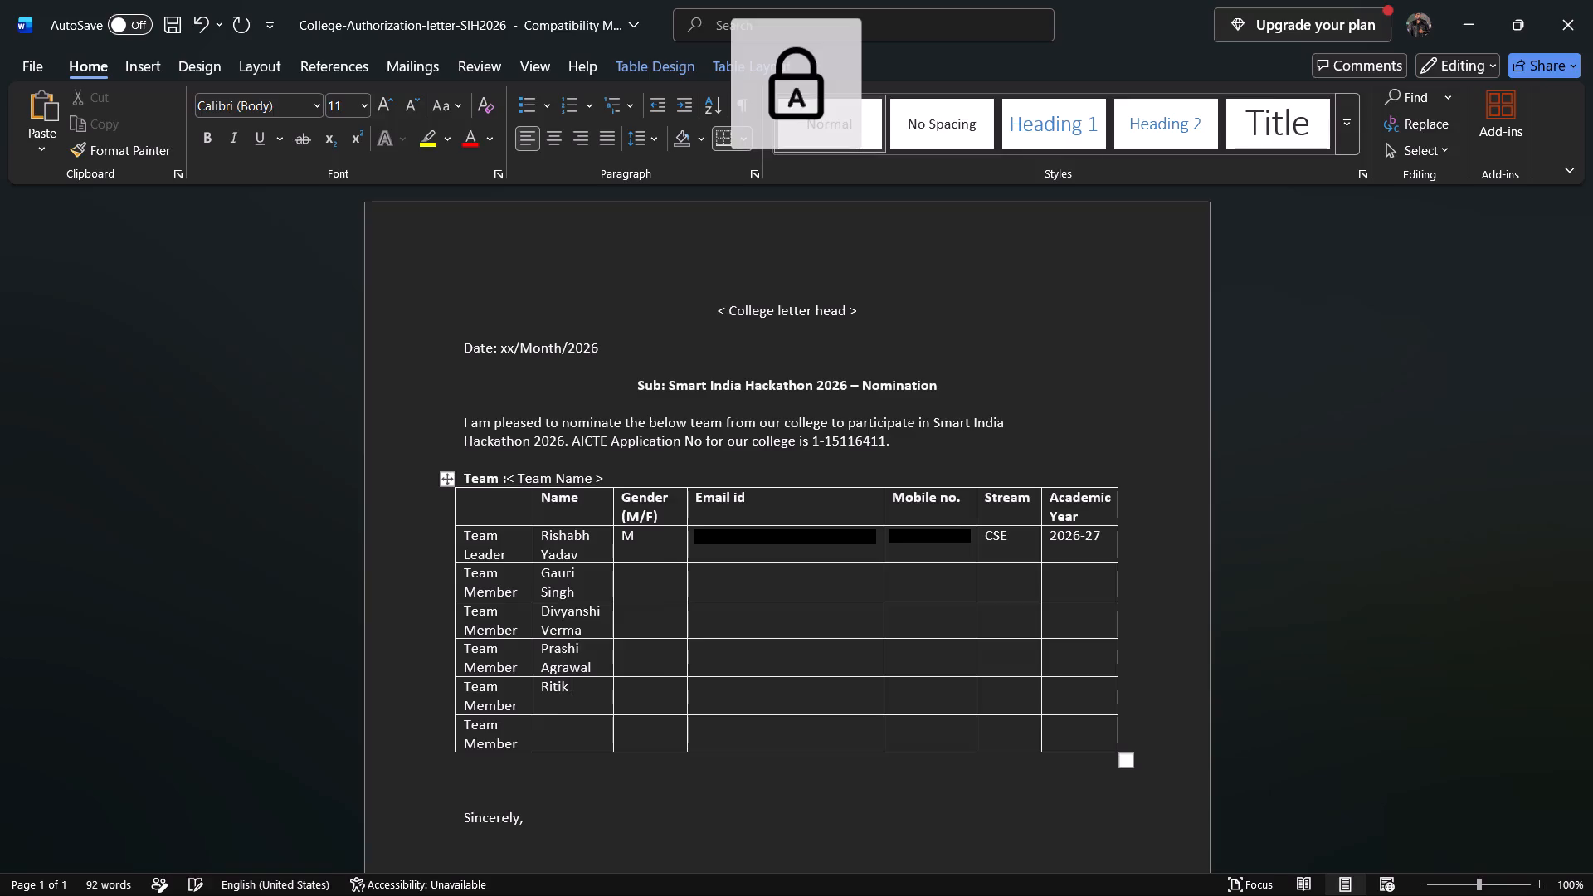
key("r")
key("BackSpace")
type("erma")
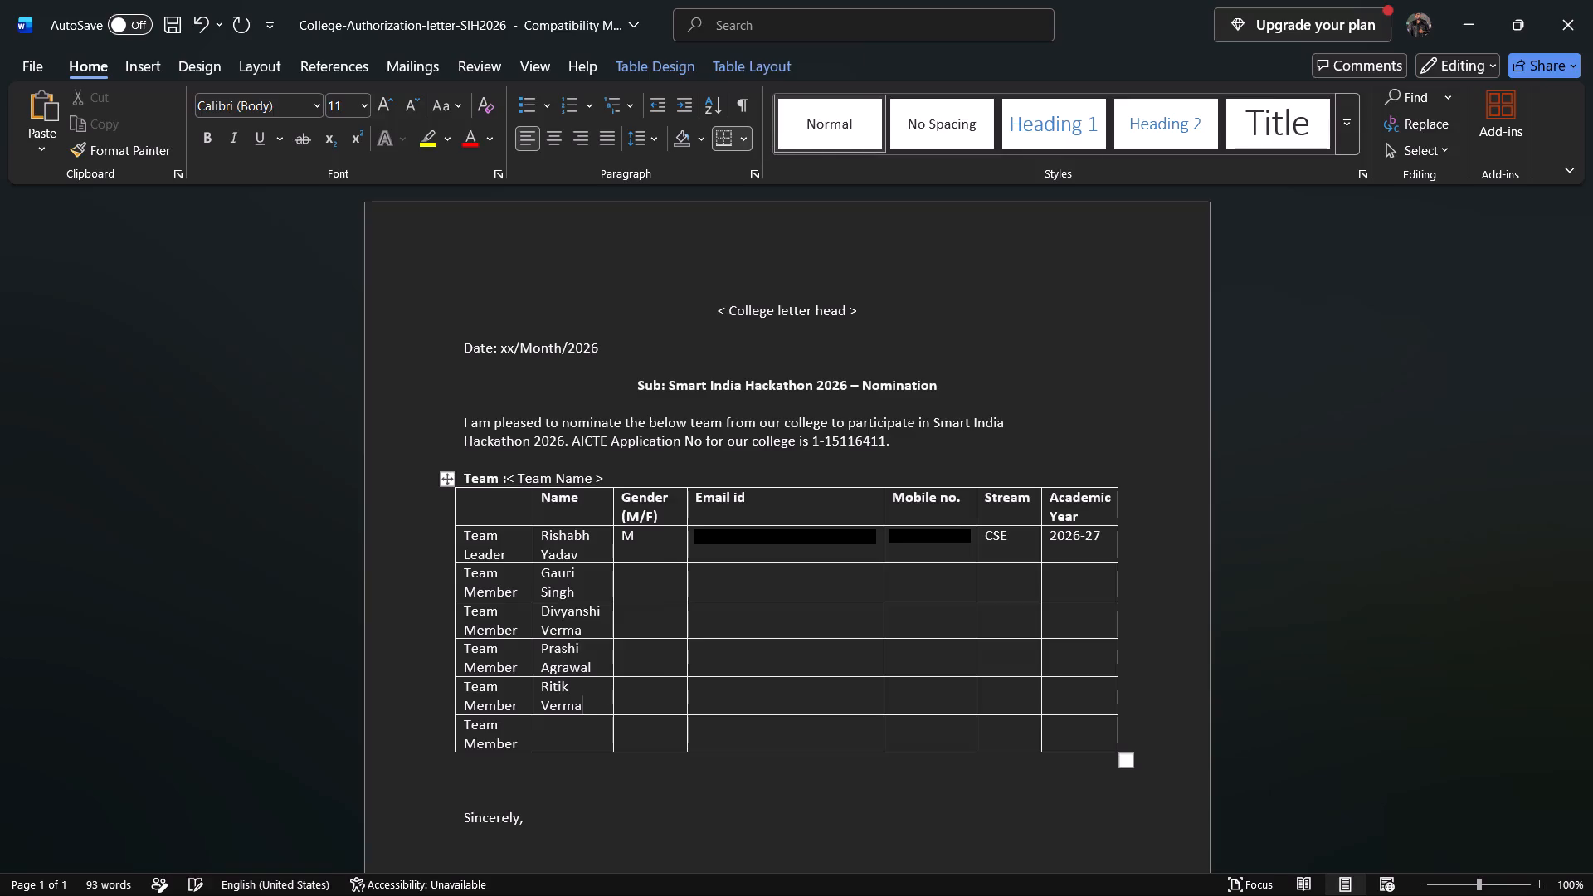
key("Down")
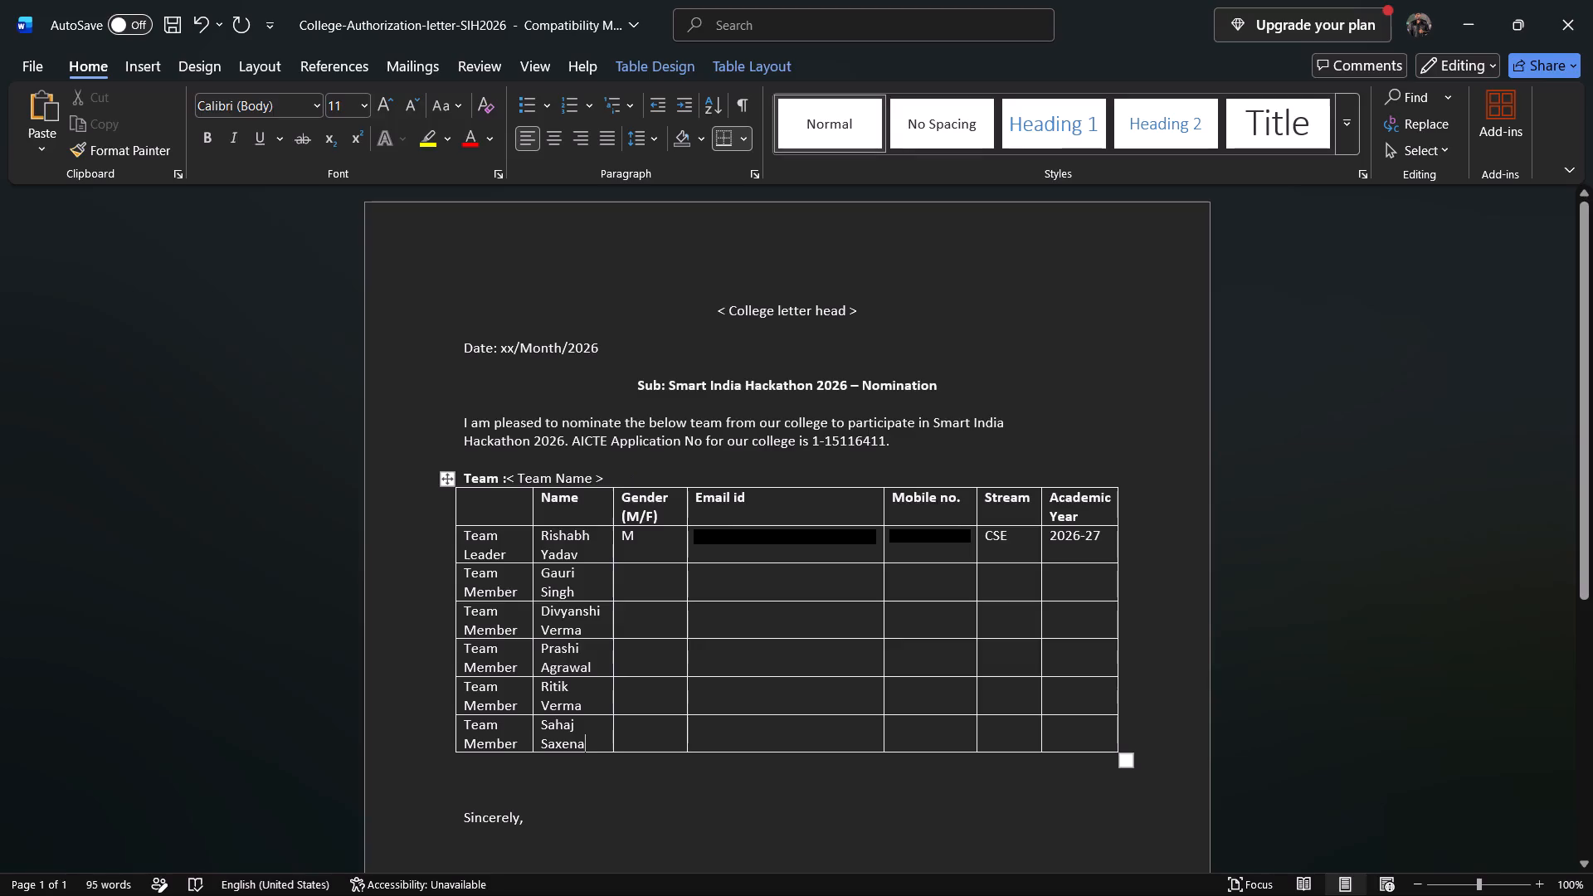
Fill the Gender column with F for the first three team members and M for the last two.
left_click(654, 566)
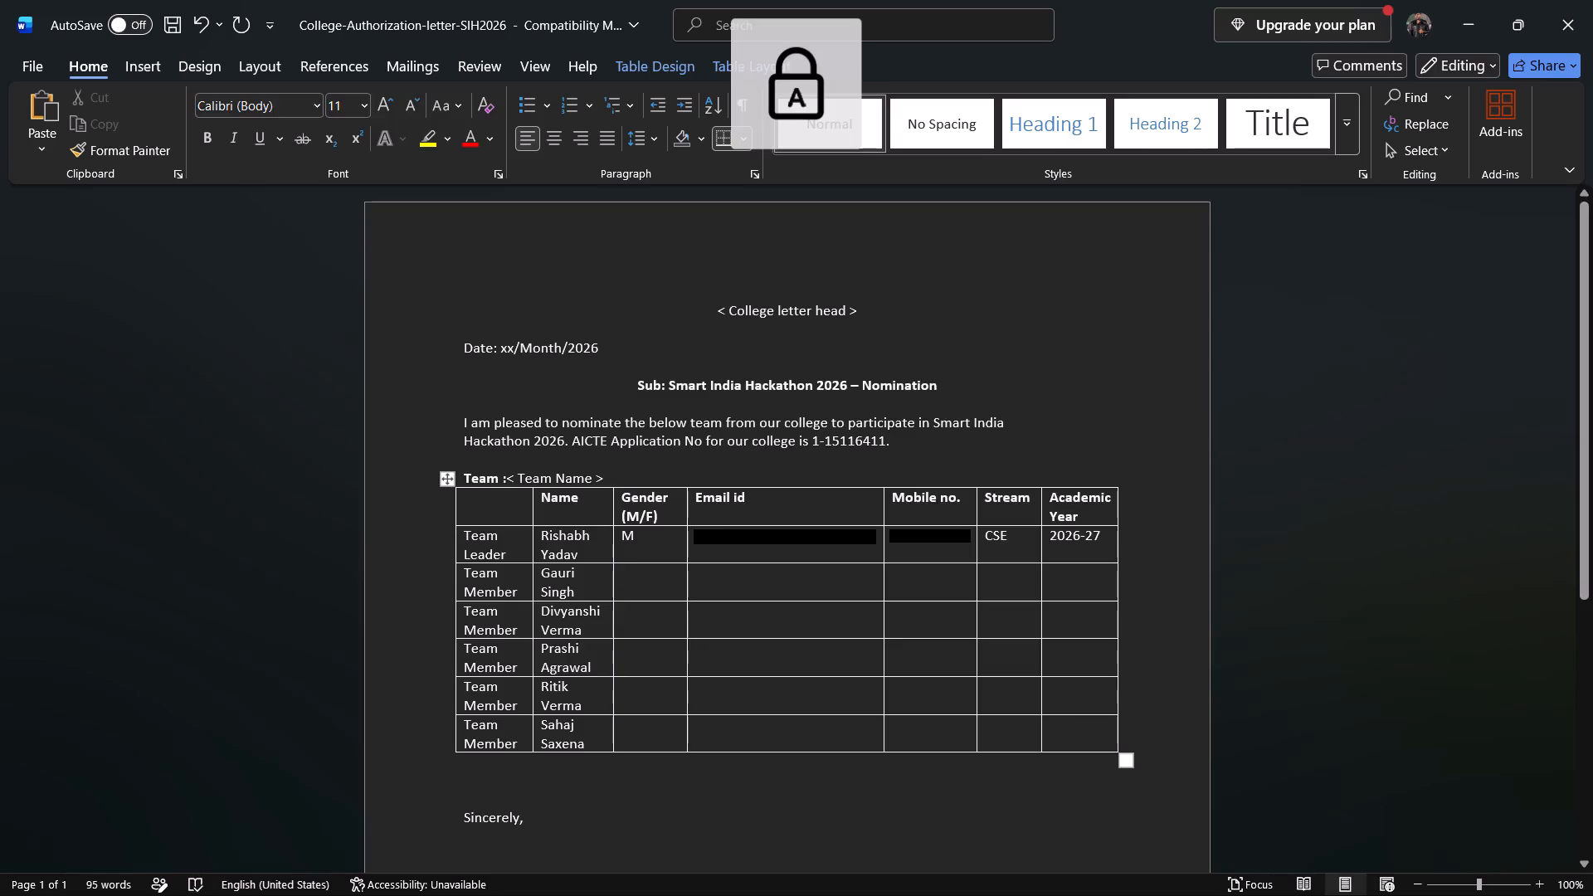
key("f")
key("Down")
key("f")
key("Down")
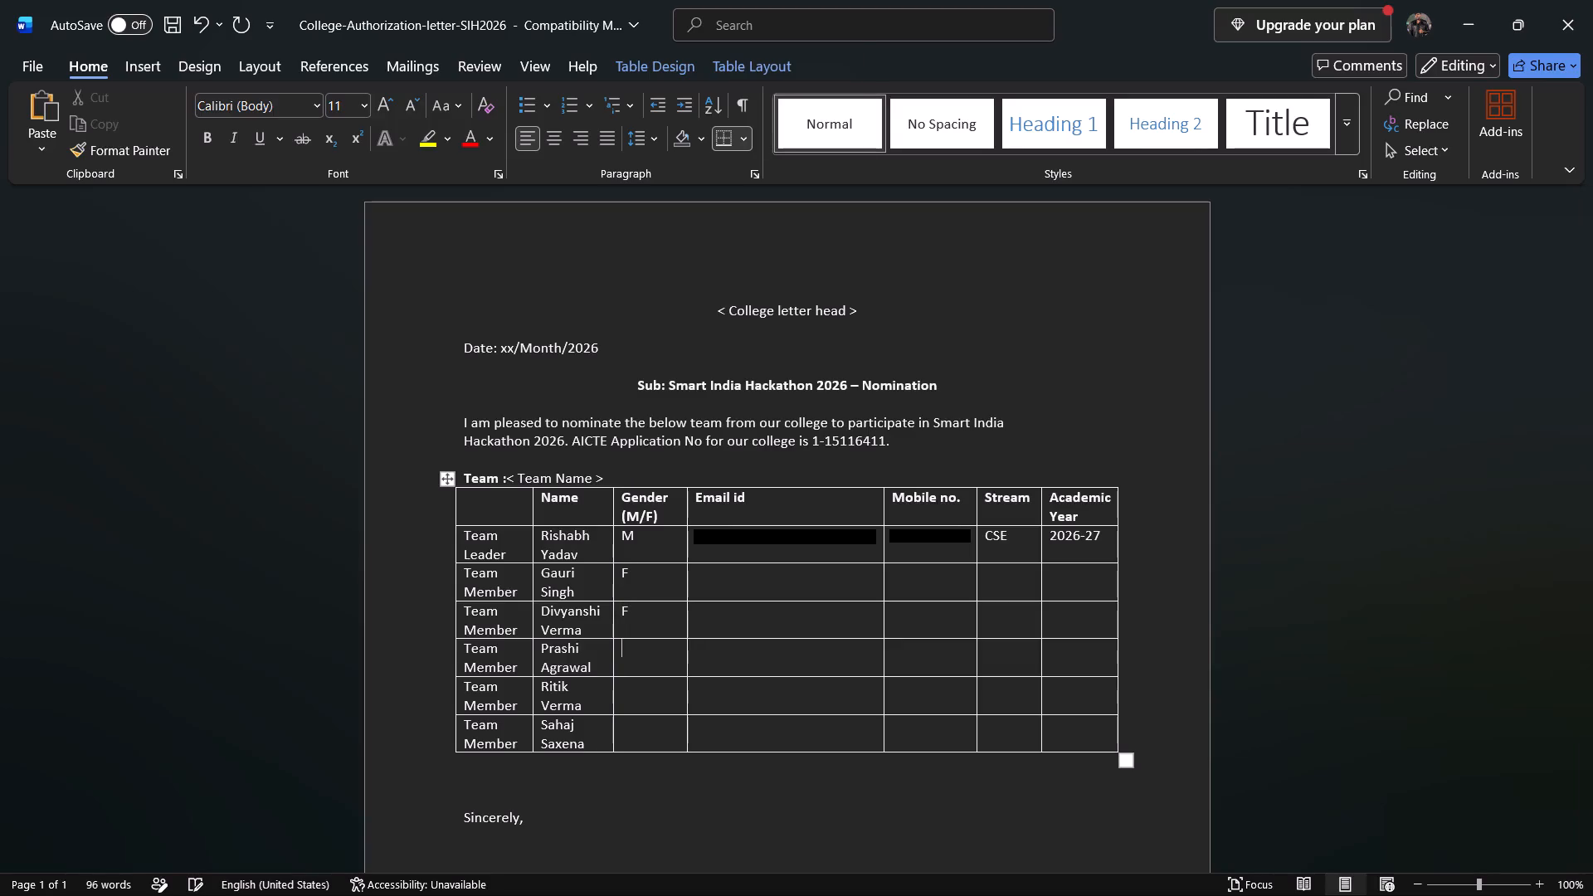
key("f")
key("Down")
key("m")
key("Down")
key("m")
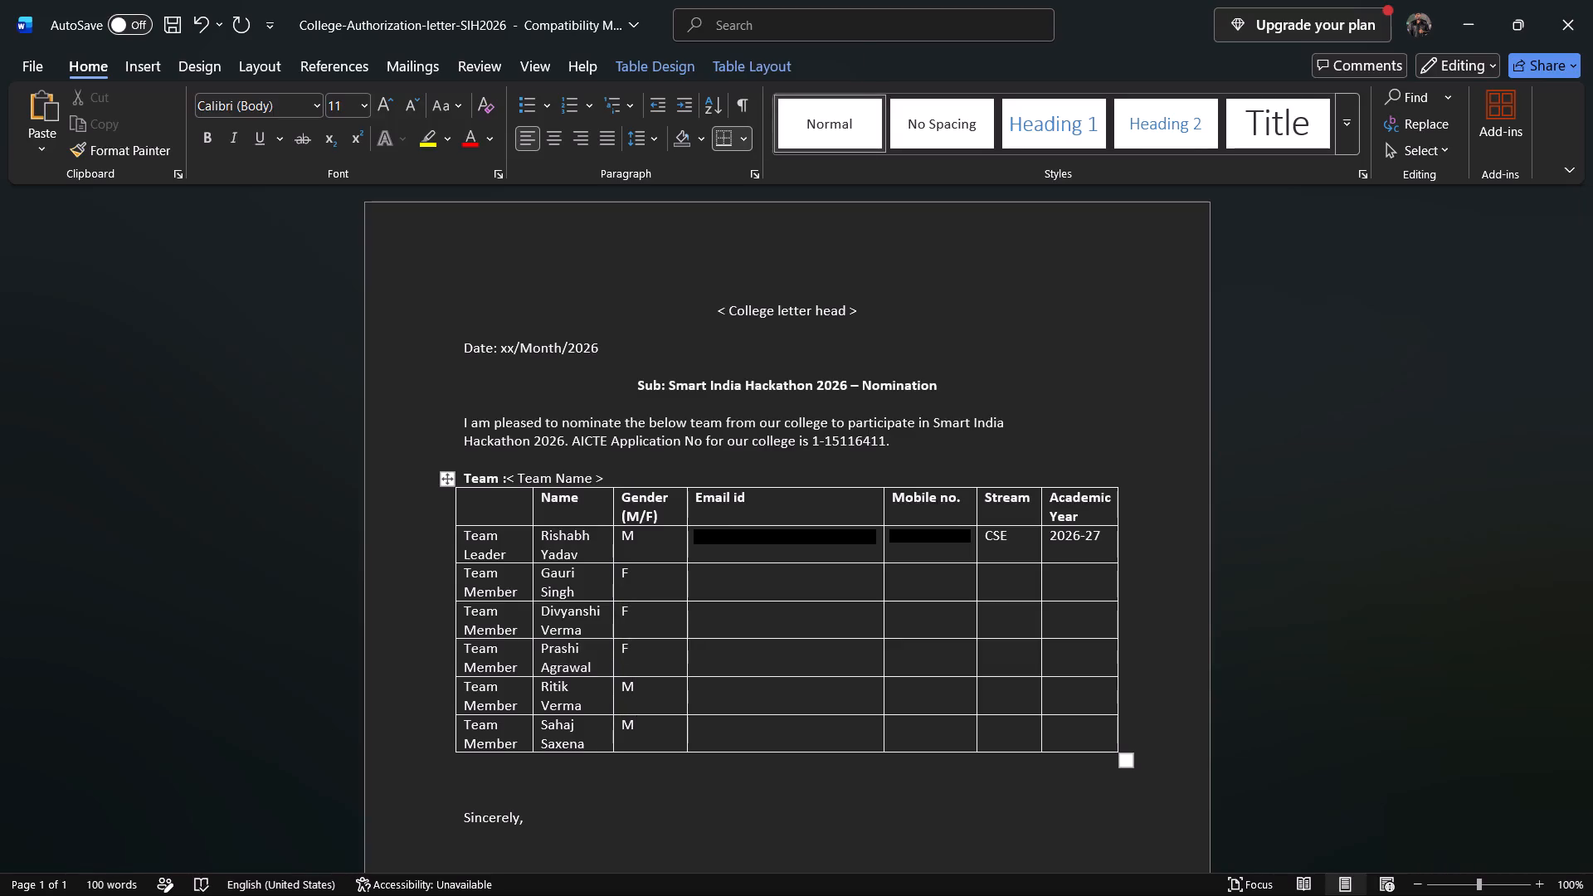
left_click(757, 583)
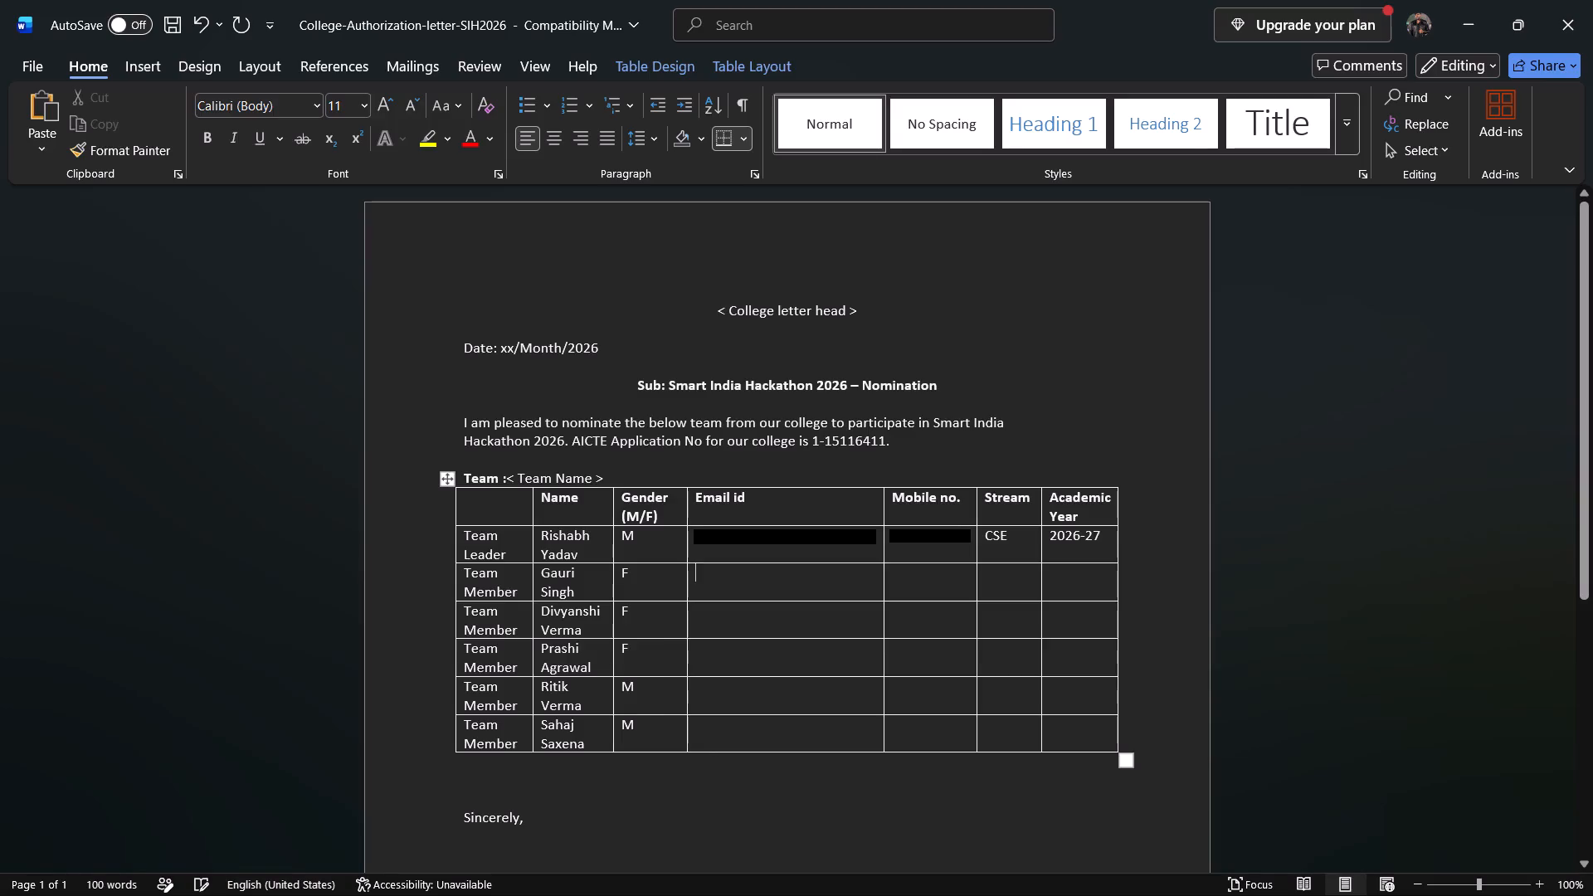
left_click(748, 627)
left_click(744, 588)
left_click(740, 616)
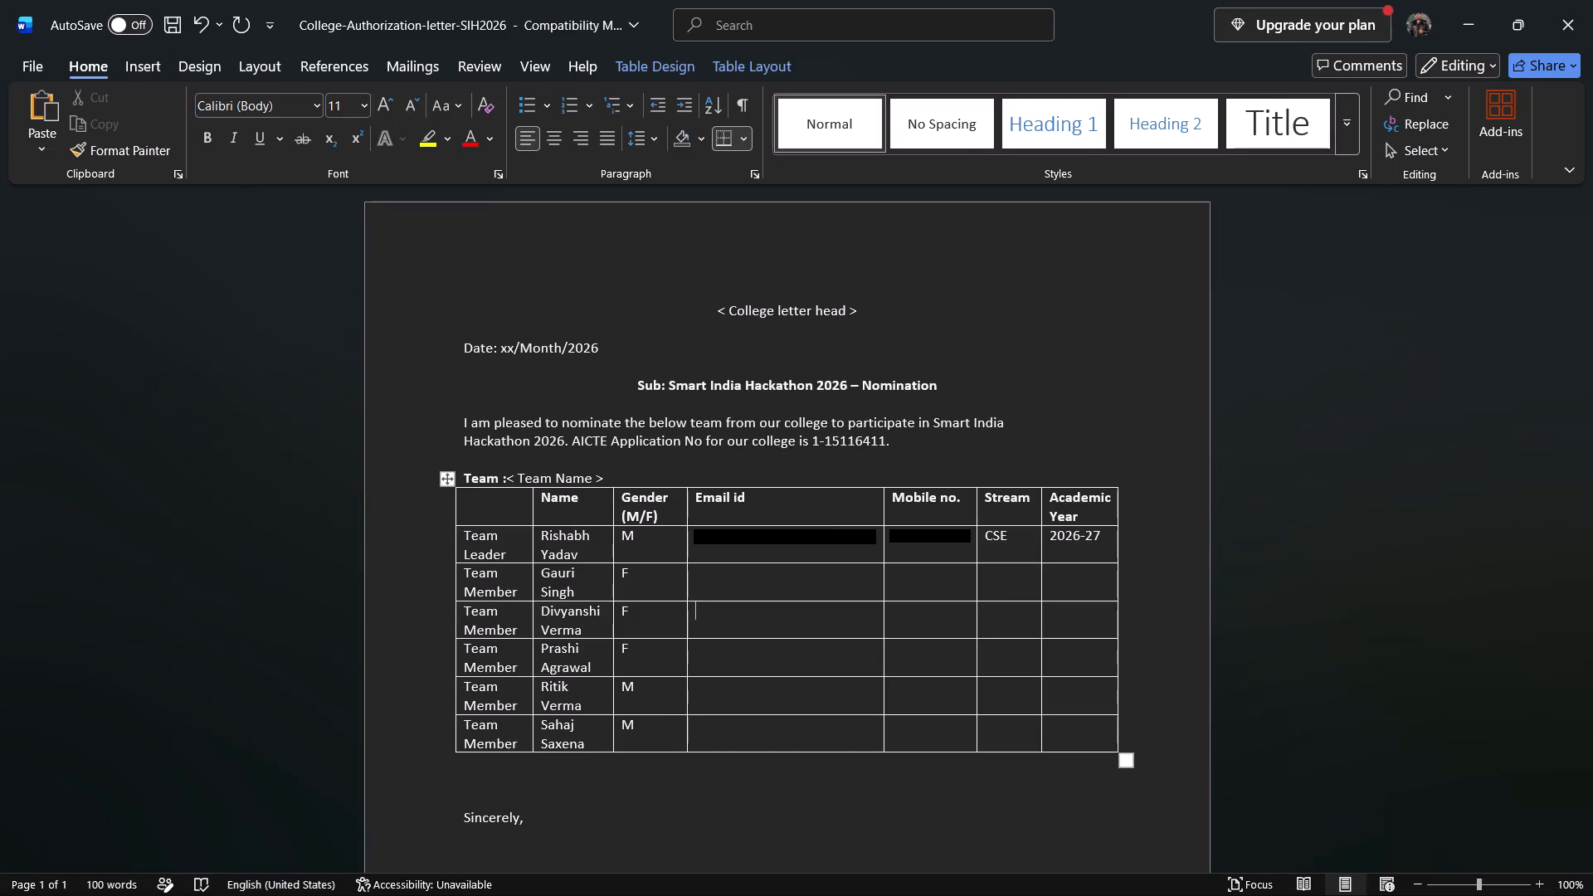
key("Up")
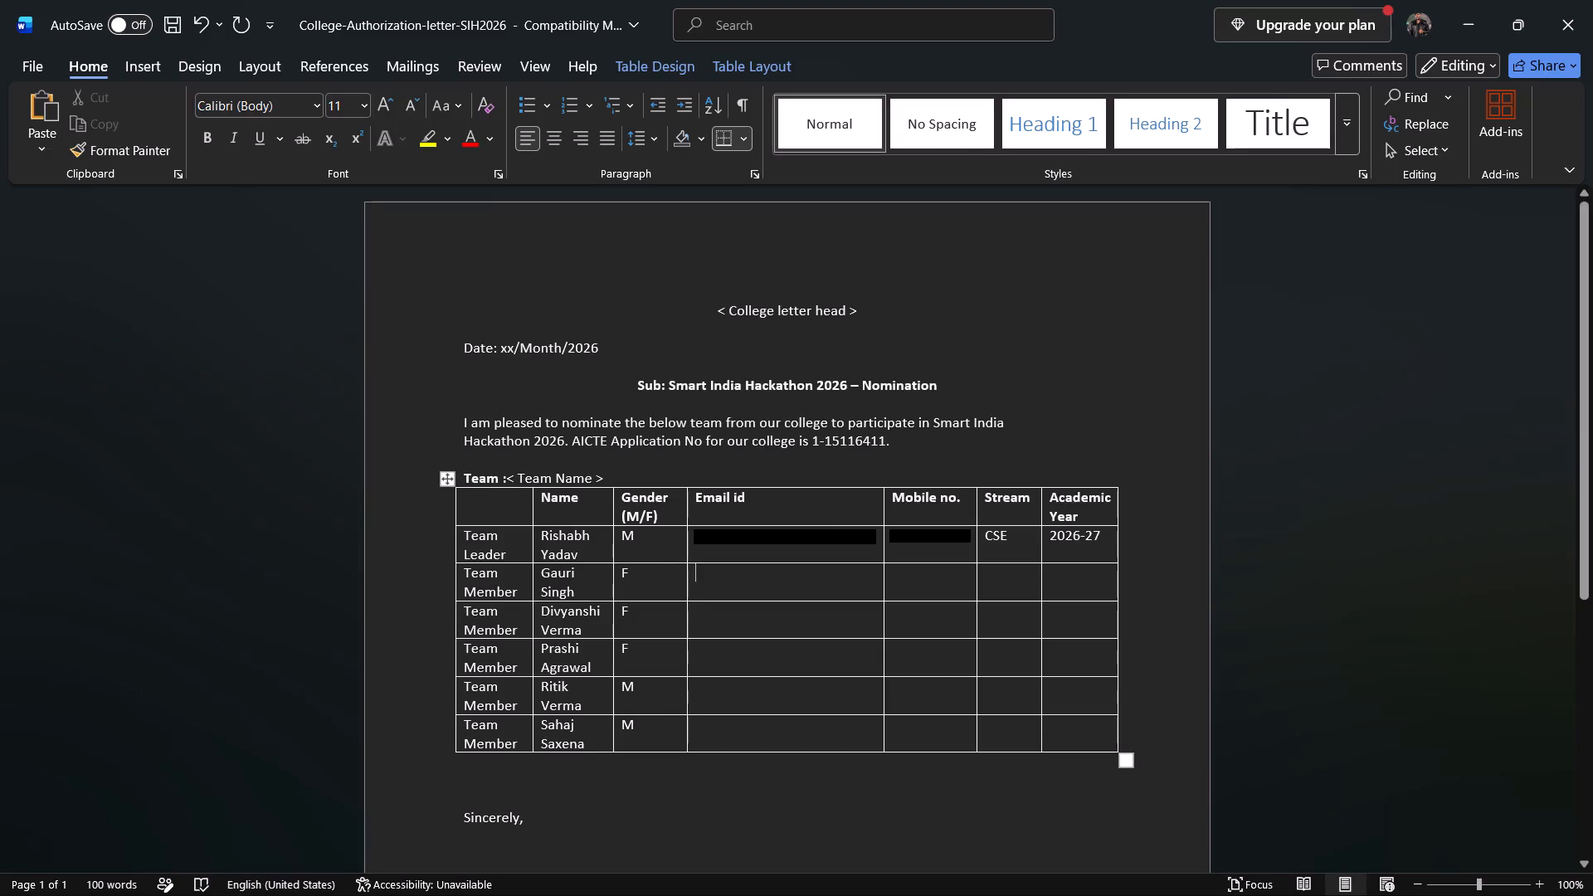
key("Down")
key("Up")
Enter the second team member's email address in the Email id column of the team table.
key("Down")
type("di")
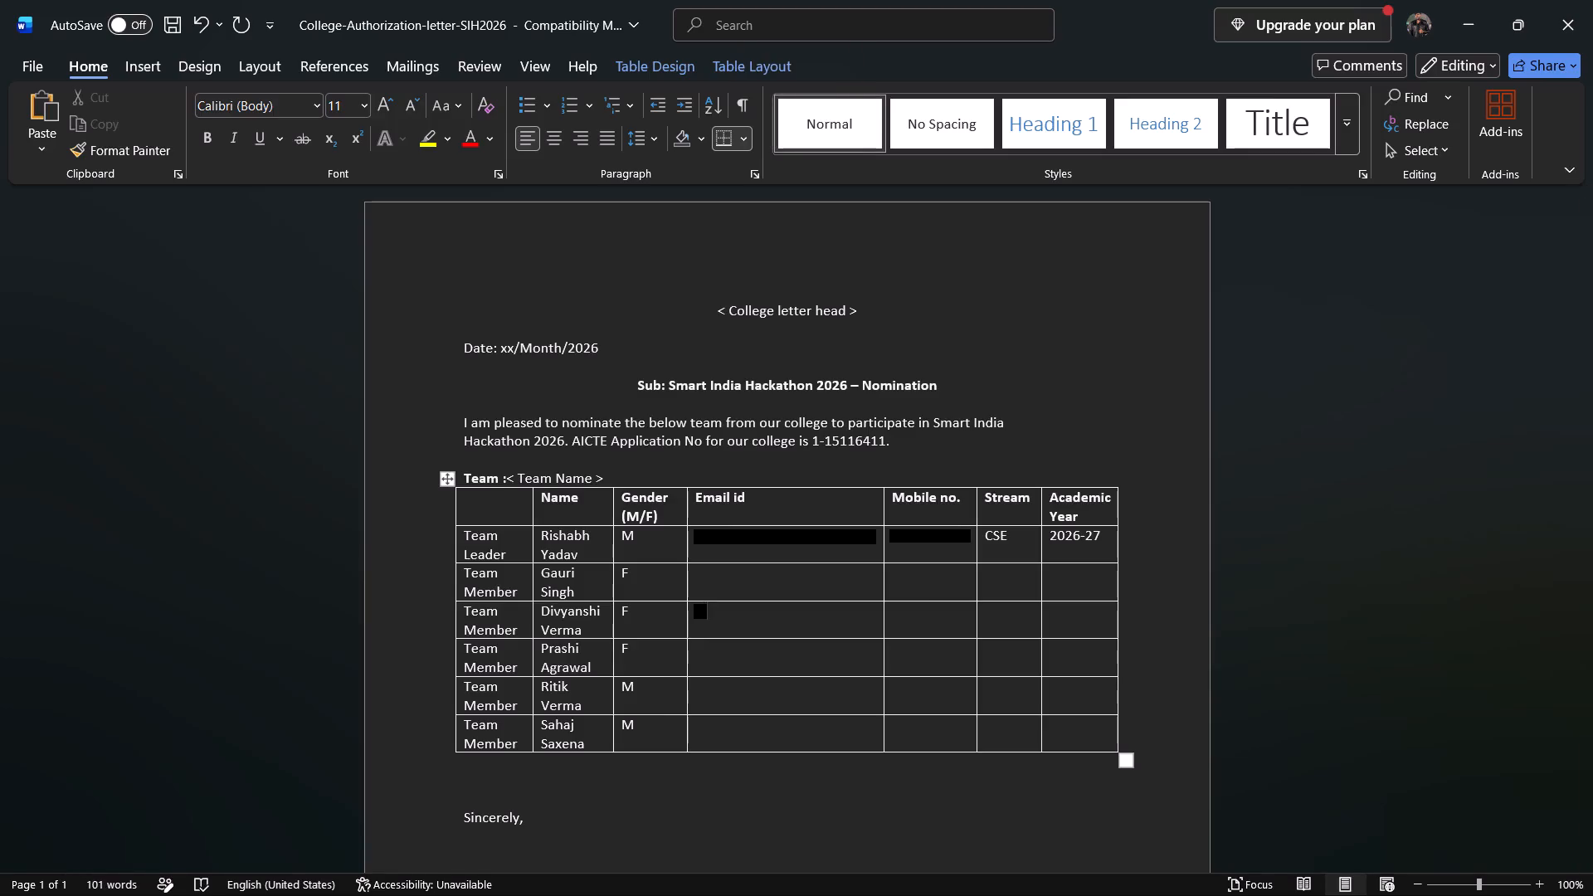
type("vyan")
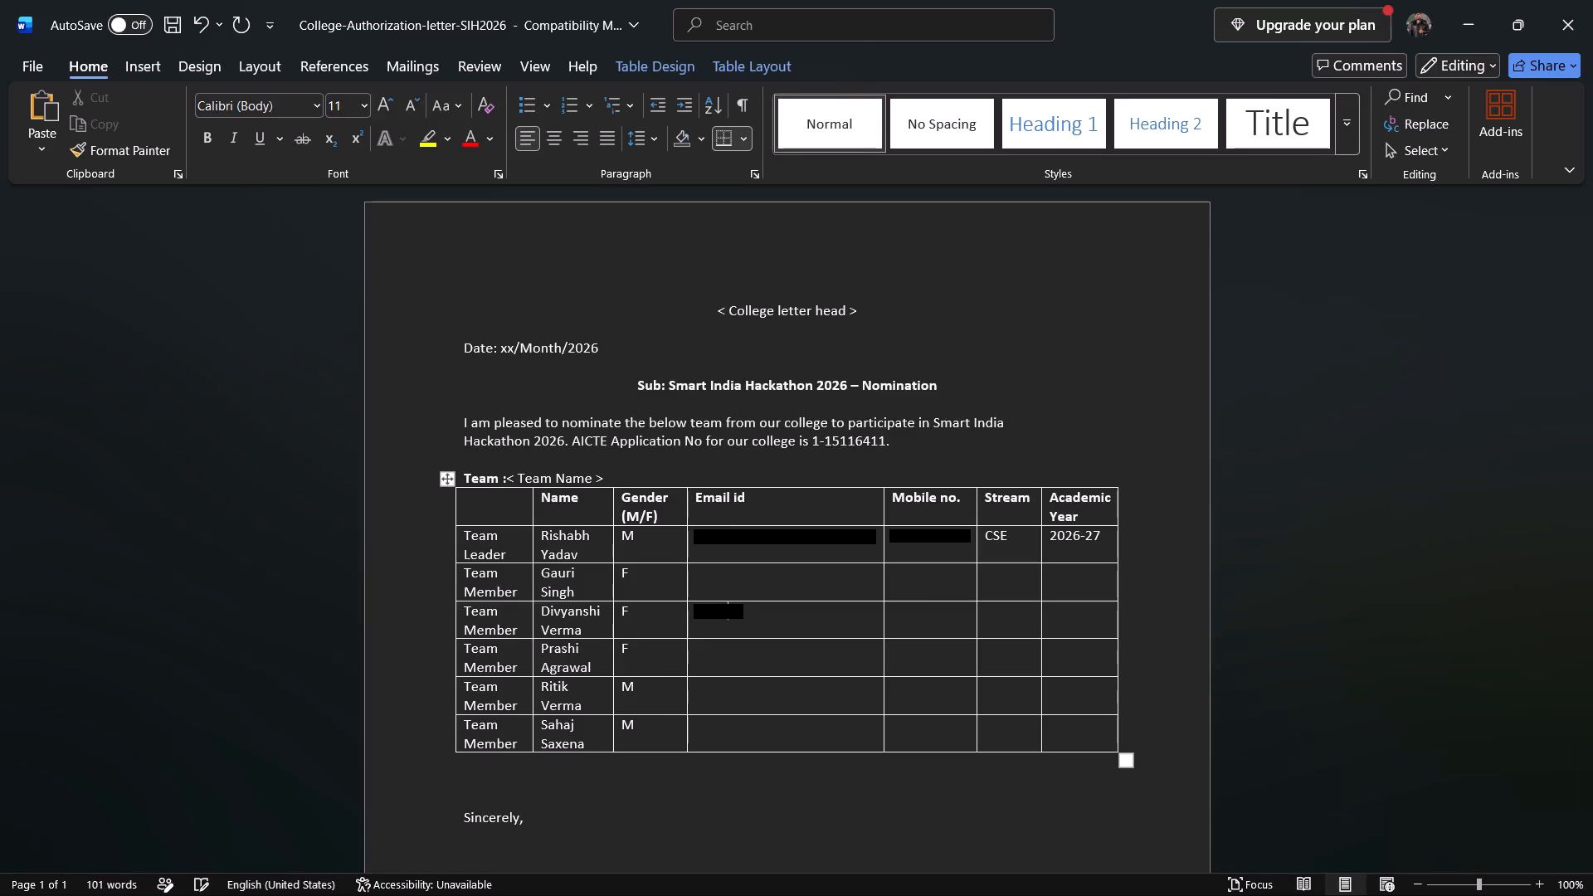
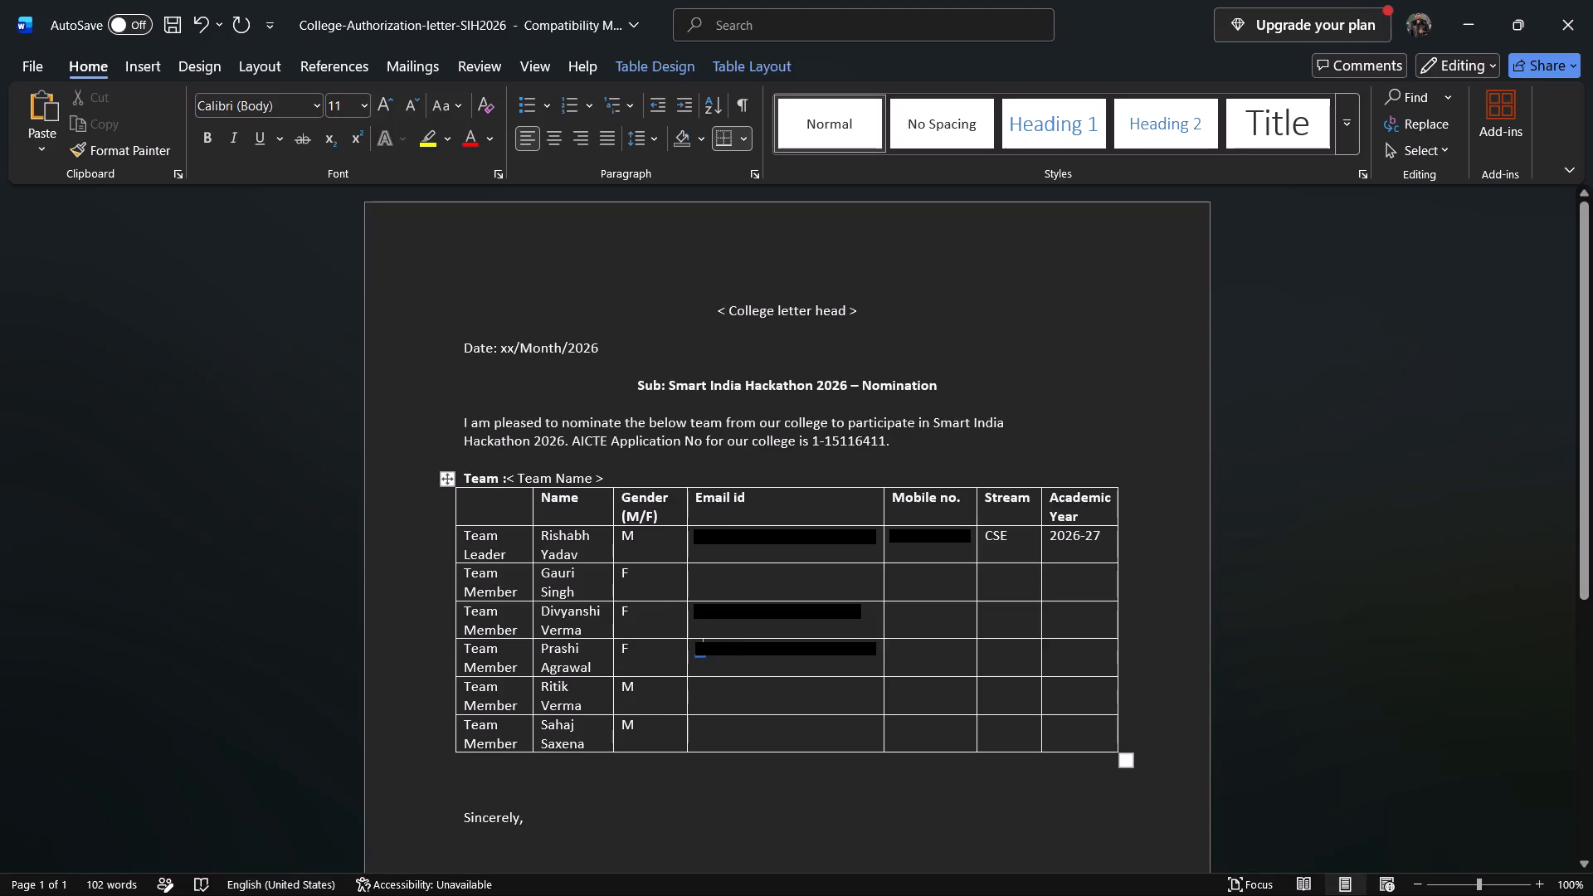
Delete the first letter of the third team member's email address in the Email id column to correct it.
key("BackSpace")
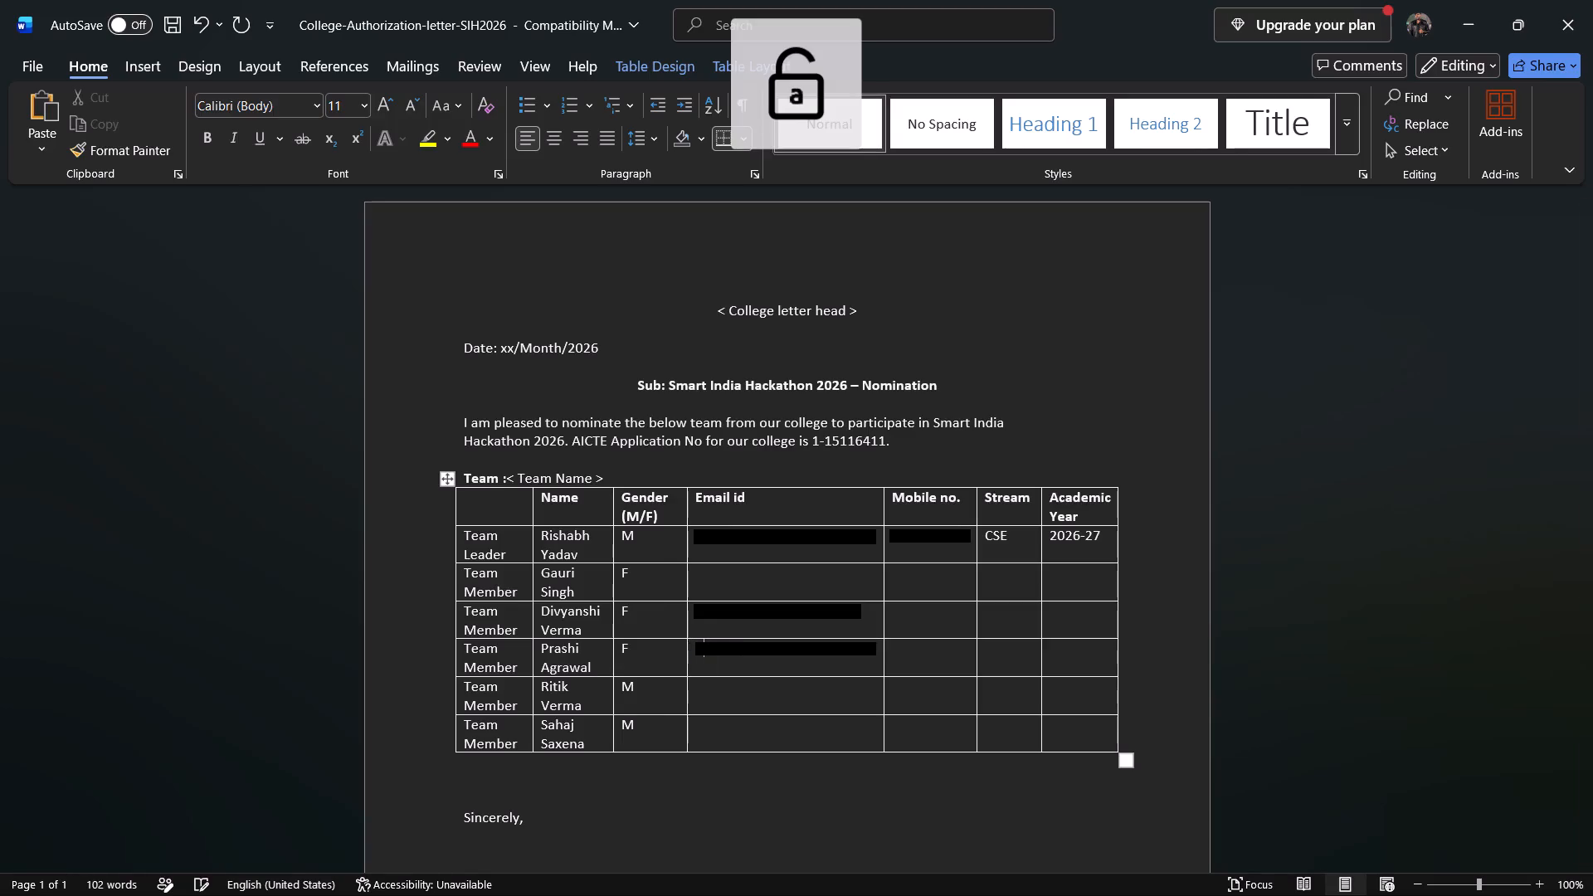
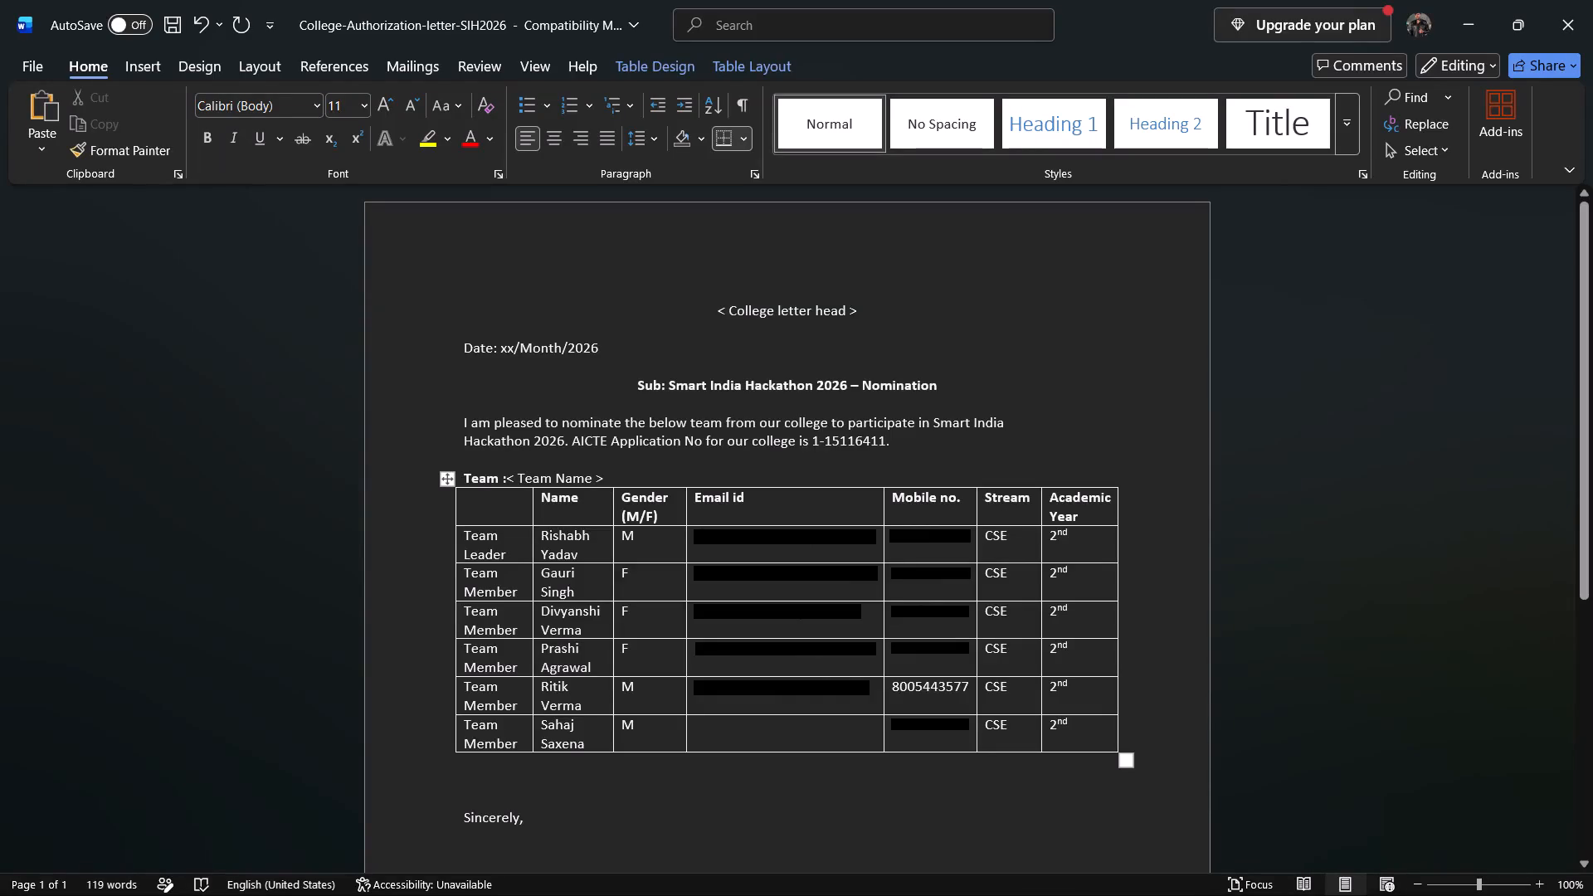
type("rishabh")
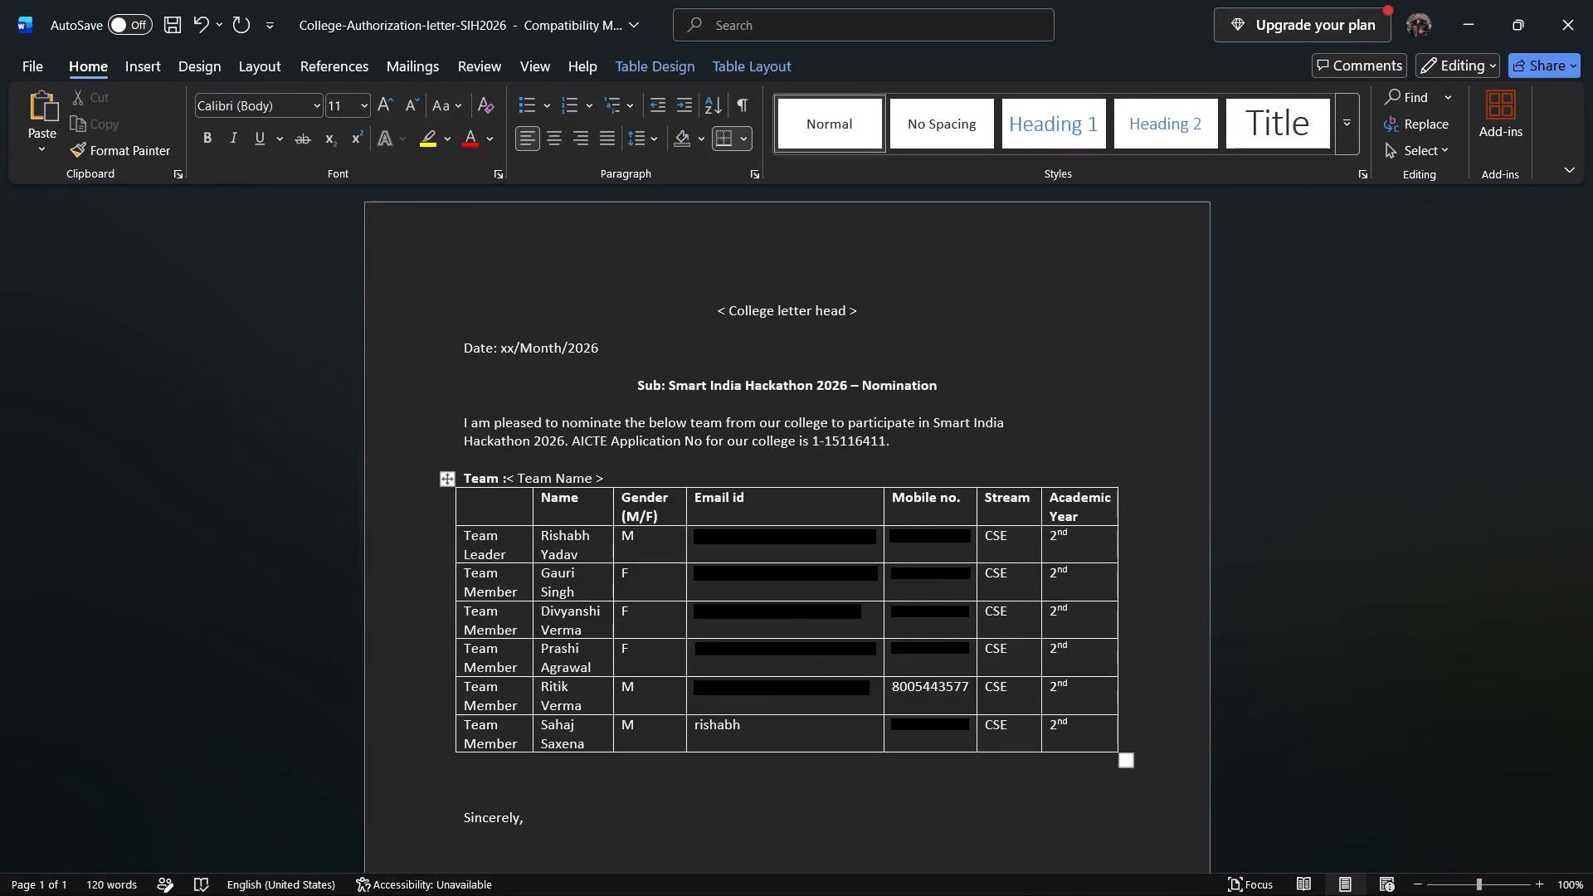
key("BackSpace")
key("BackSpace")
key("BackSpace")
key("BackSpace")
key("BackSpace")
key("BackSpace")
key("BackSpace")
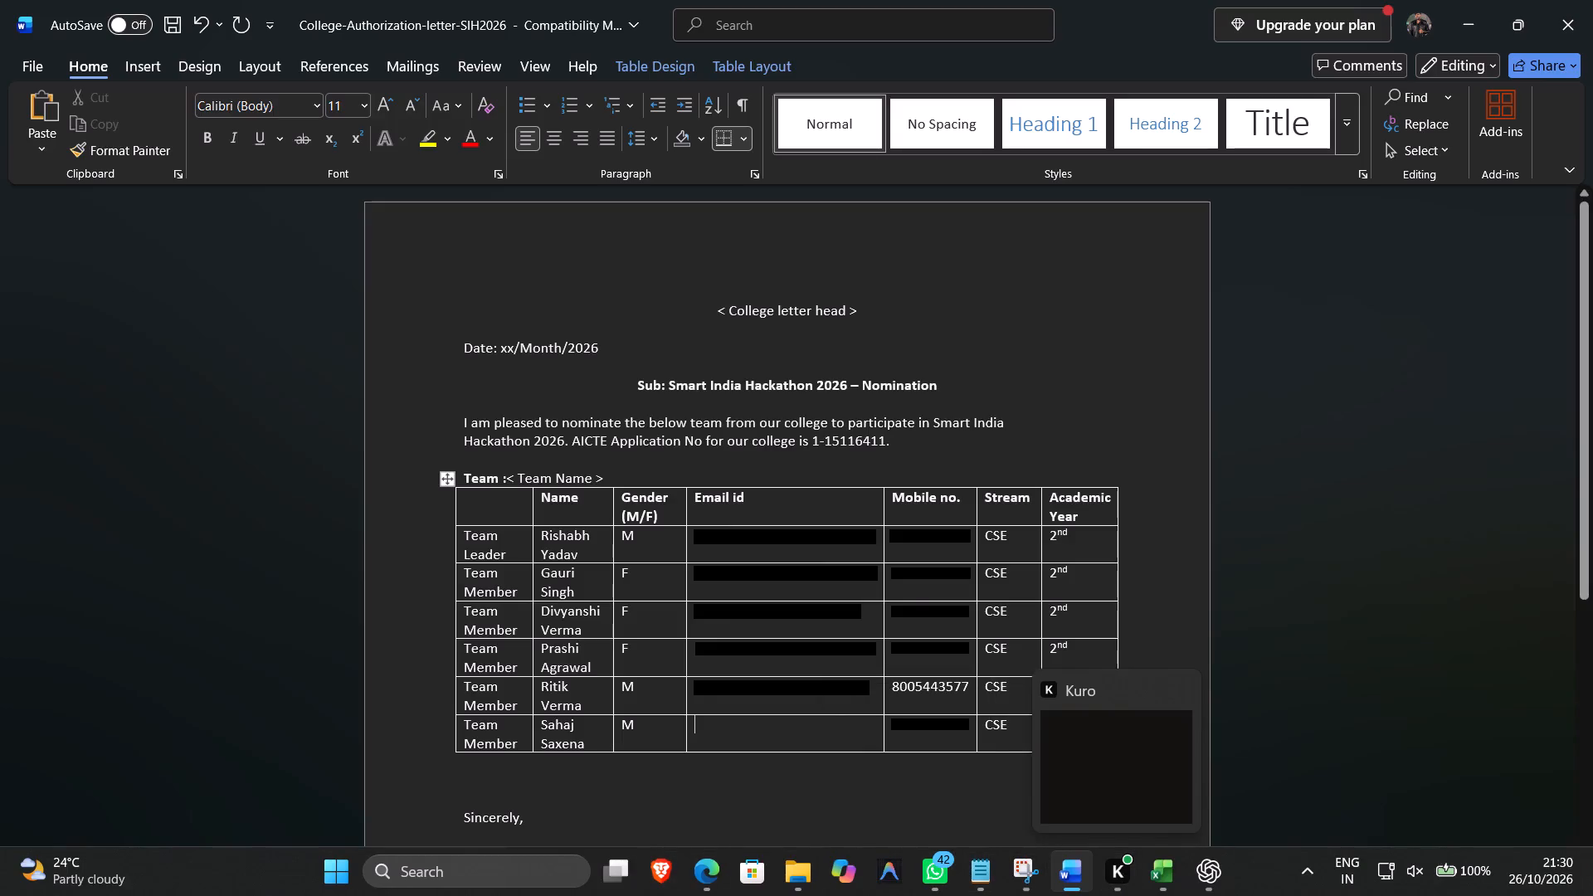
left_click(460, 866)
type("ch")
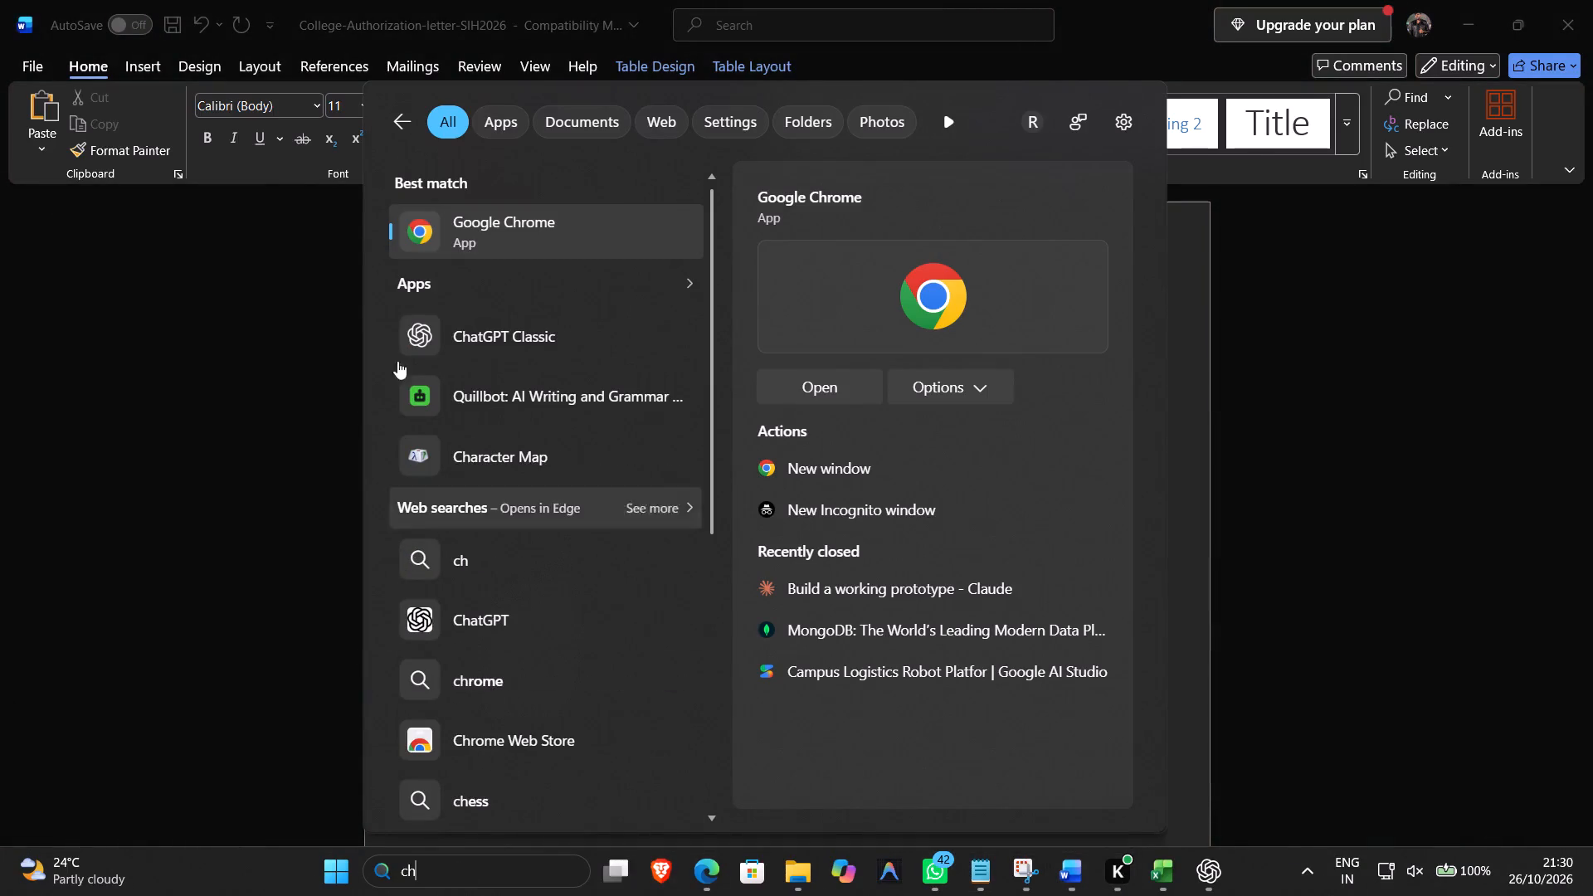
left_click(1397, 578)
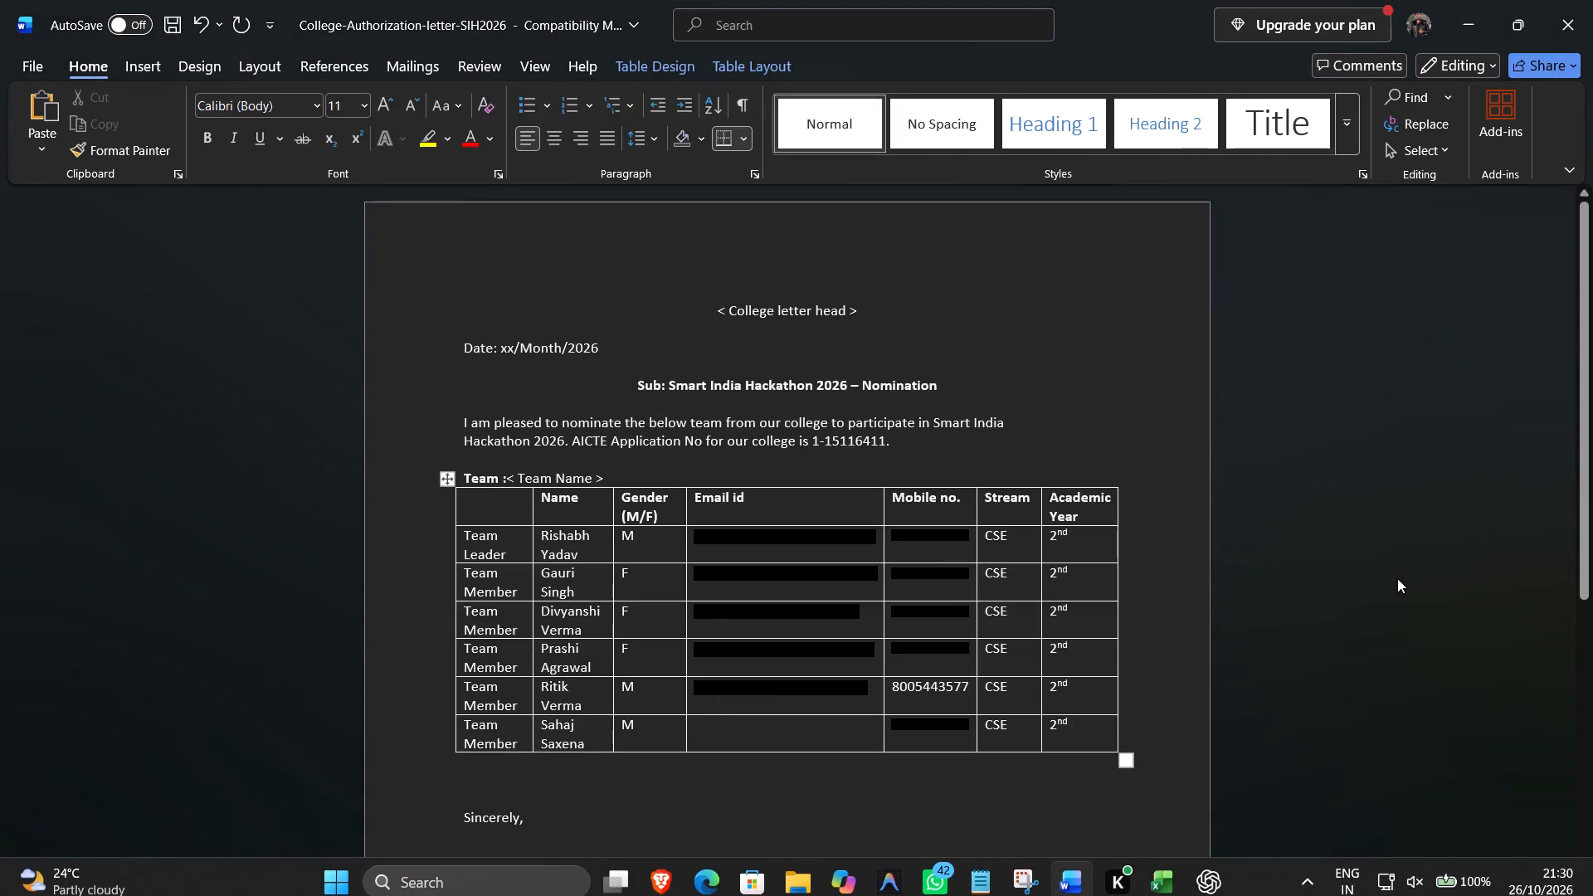
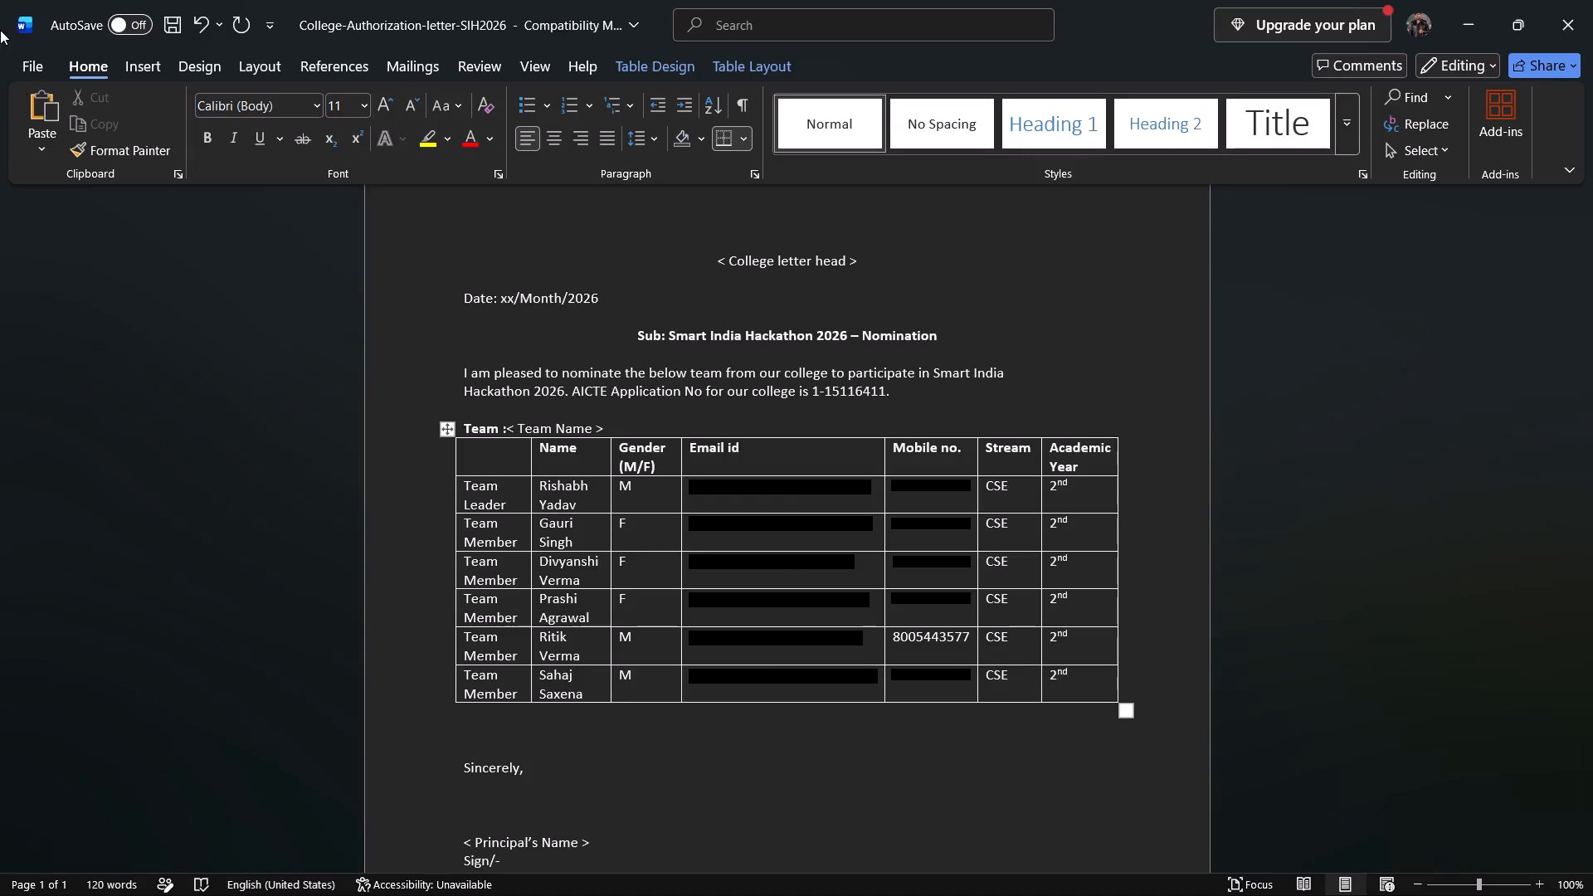
Save a copy of the letter to the OneDrive Desktop folder as Word Document College-Authorization-letter-SIH2026, accepting the upgrade to the newest format.
left_click(14, 65)
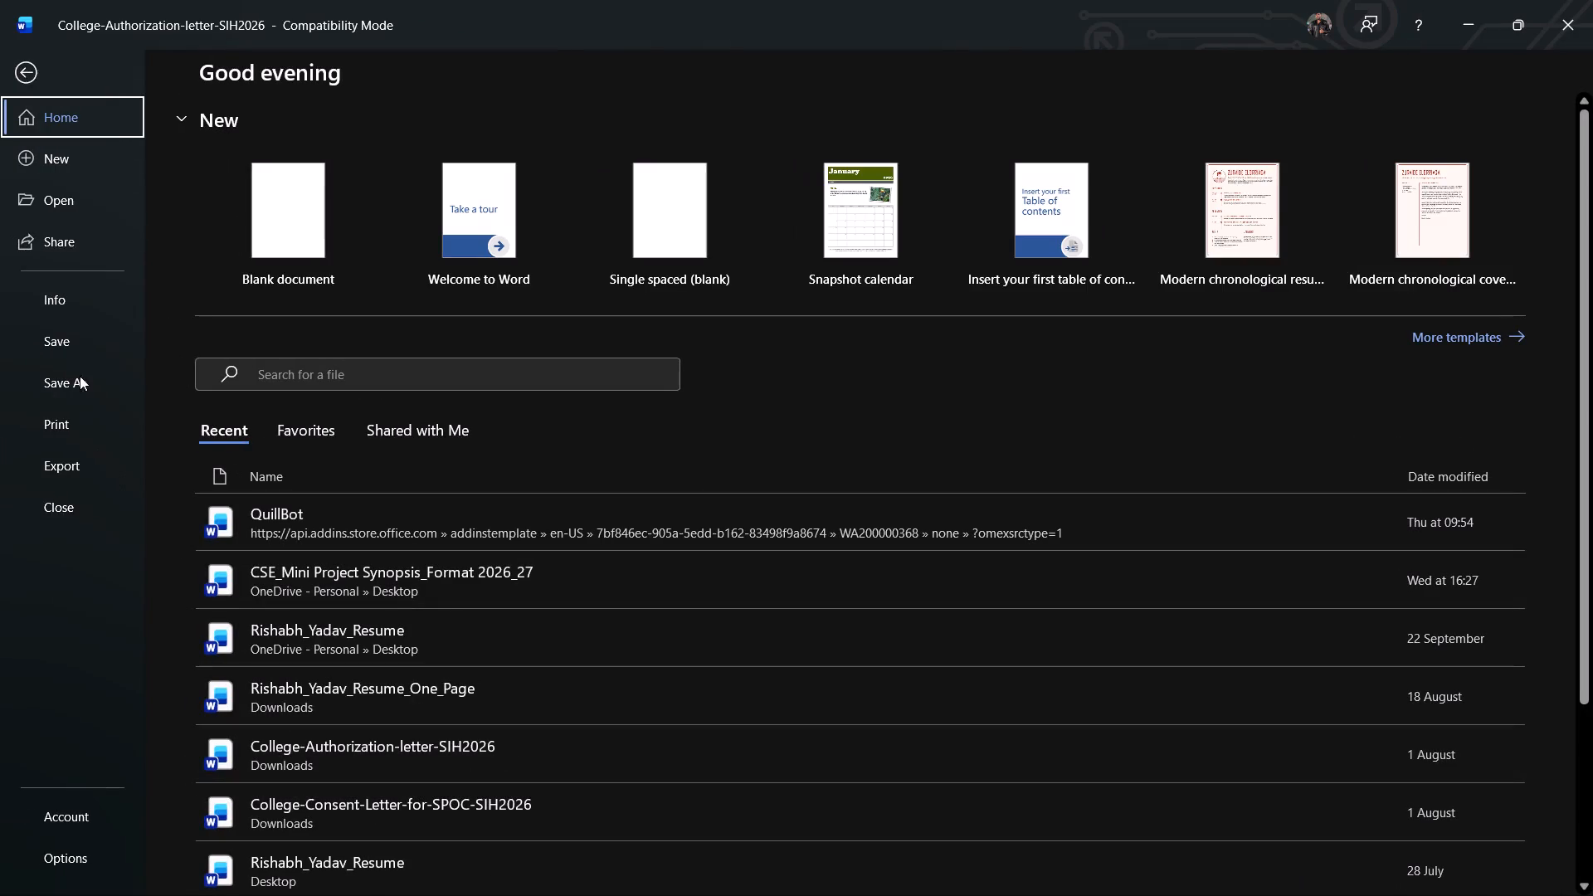
left_click(83, 390)
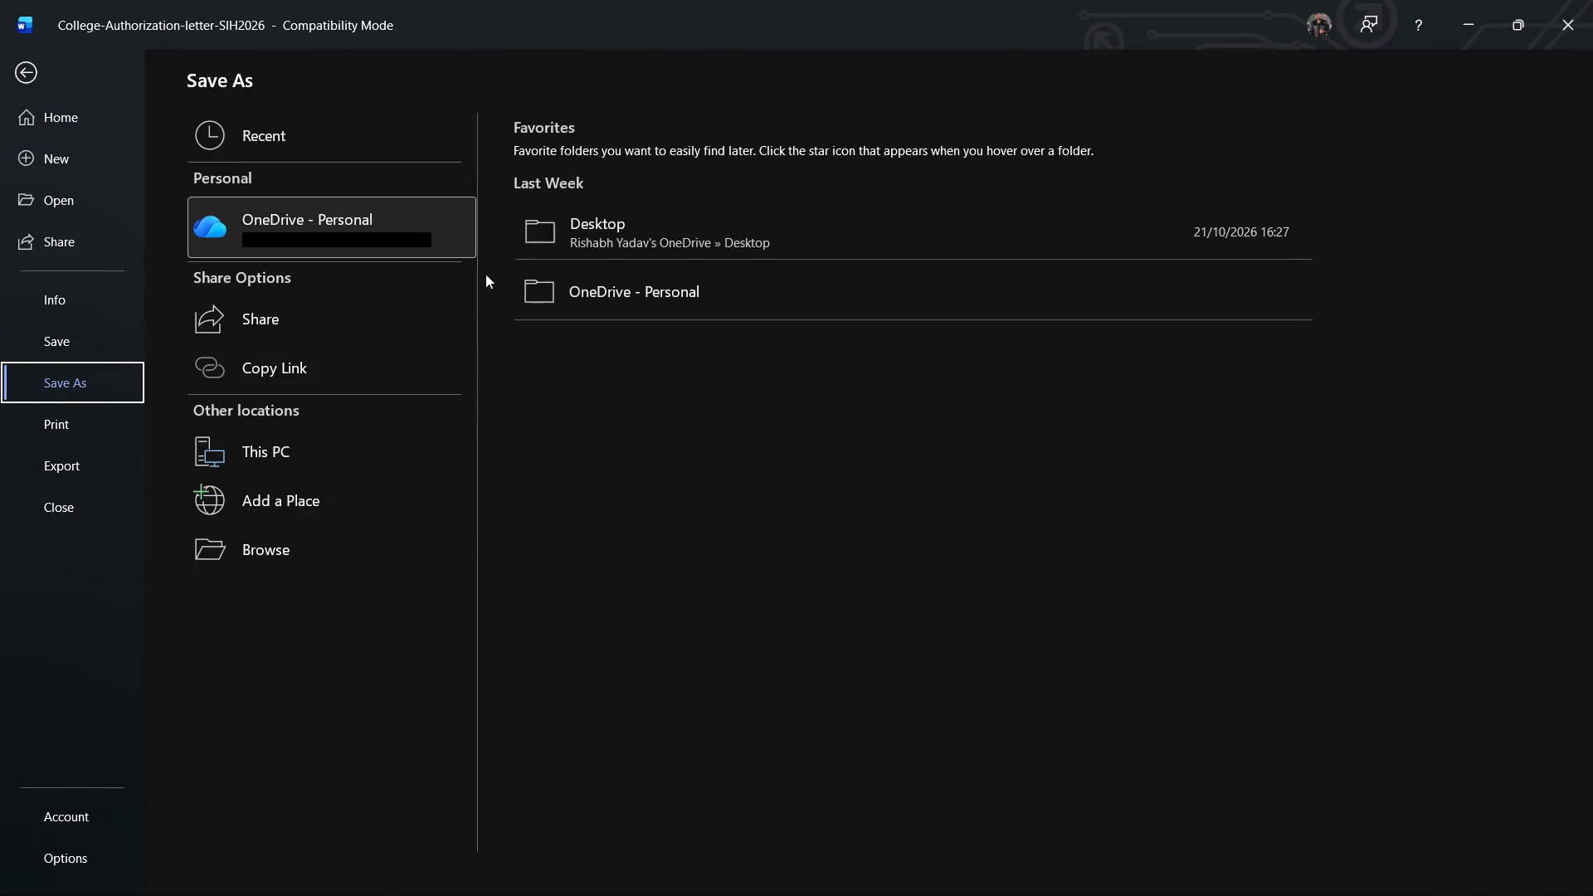
left_click(766, 244)
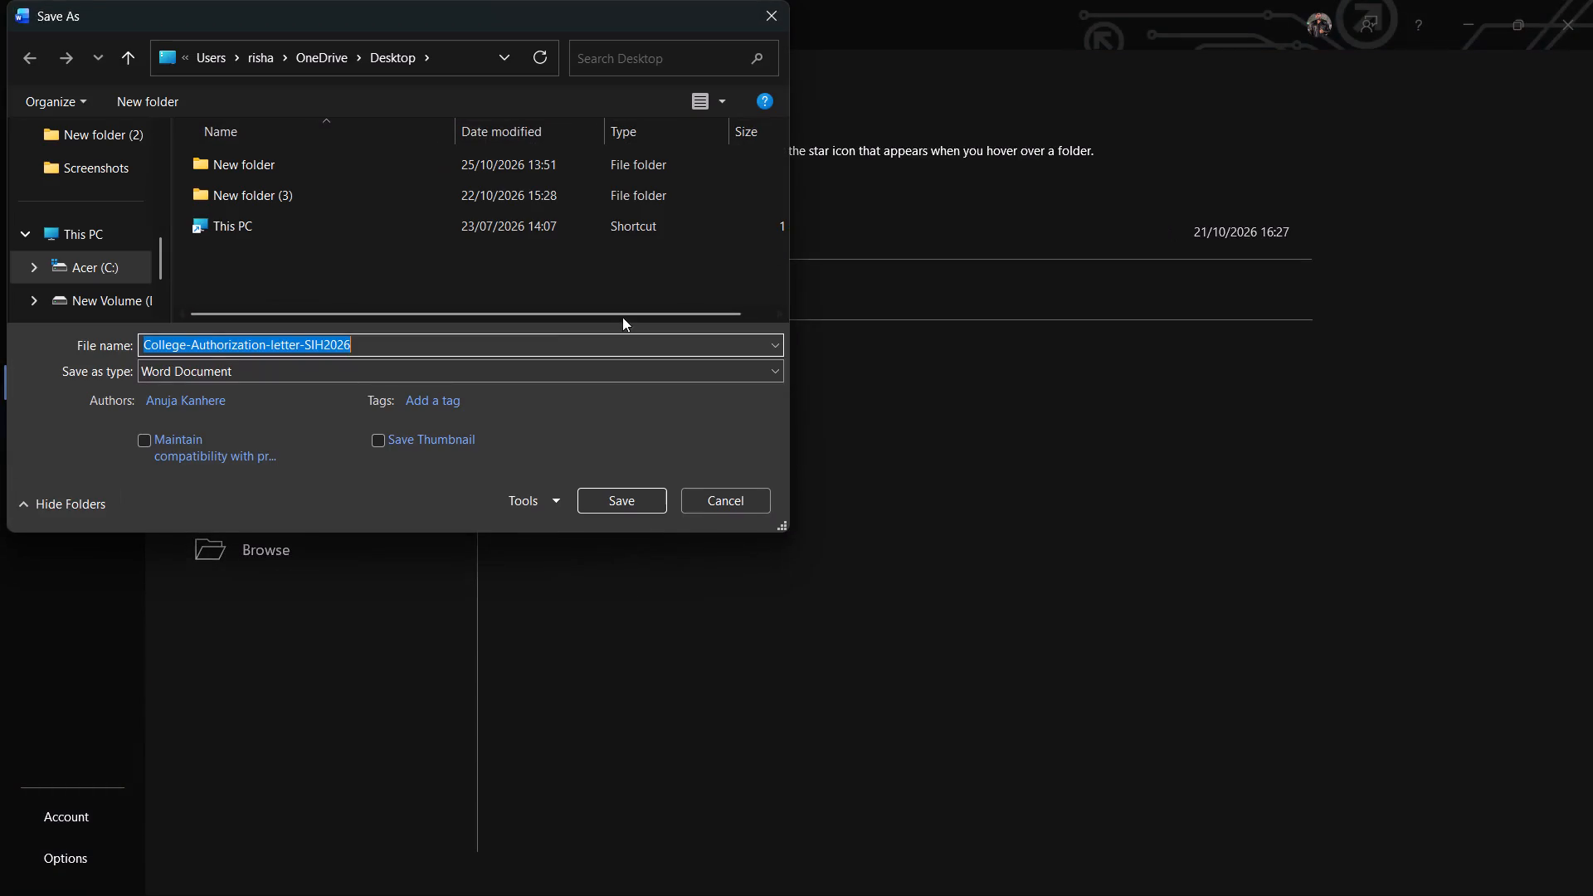
key("space")
key("ctrl+z")
left_click(490, 344)
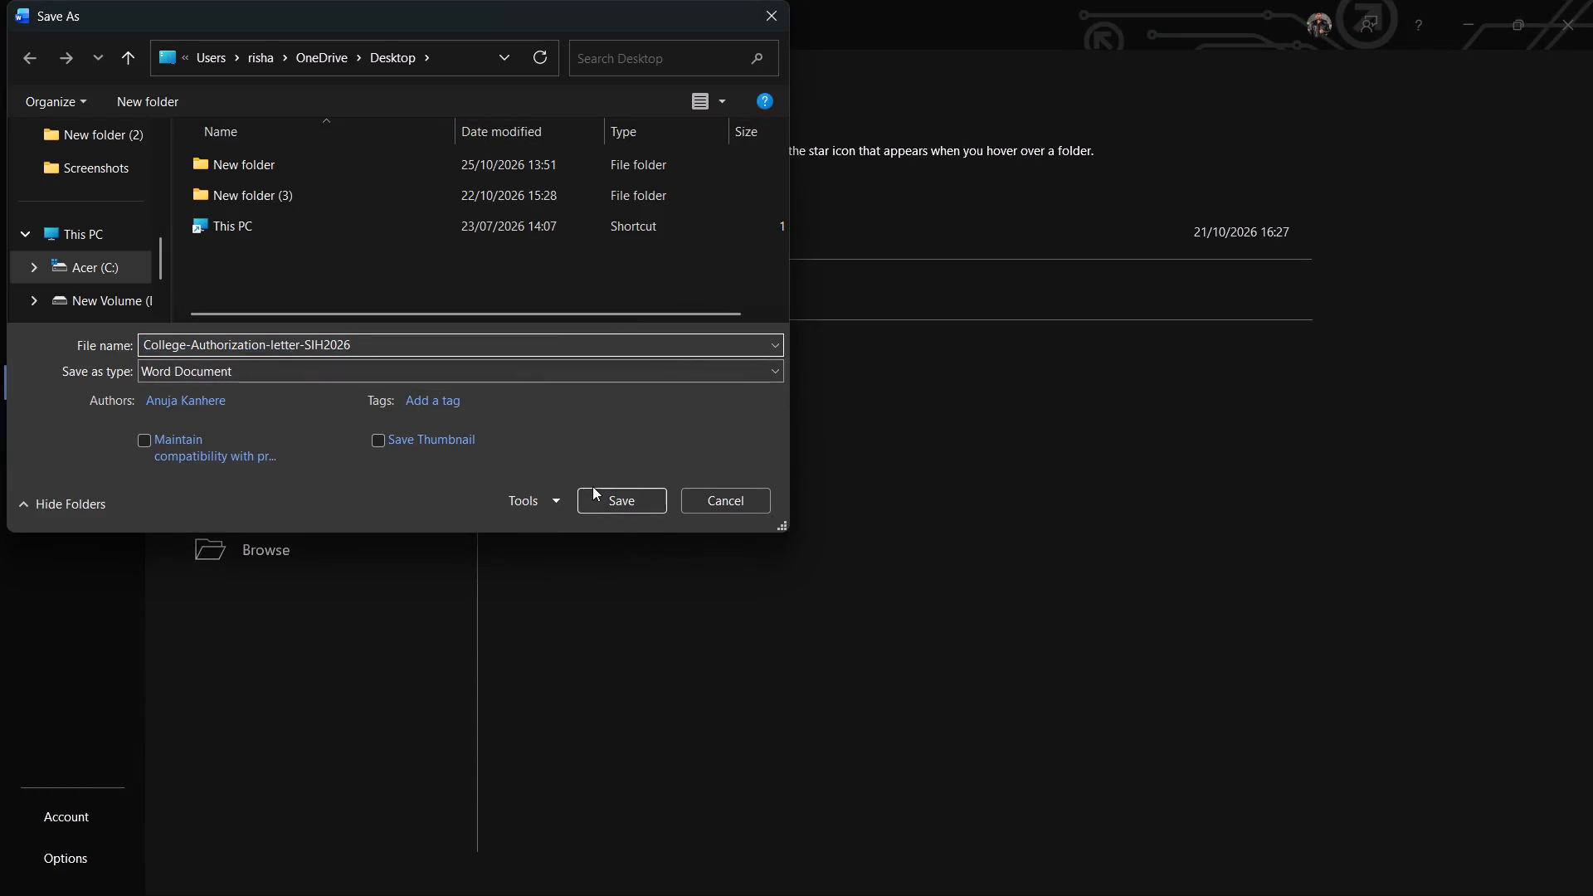
left_click(630, 505)
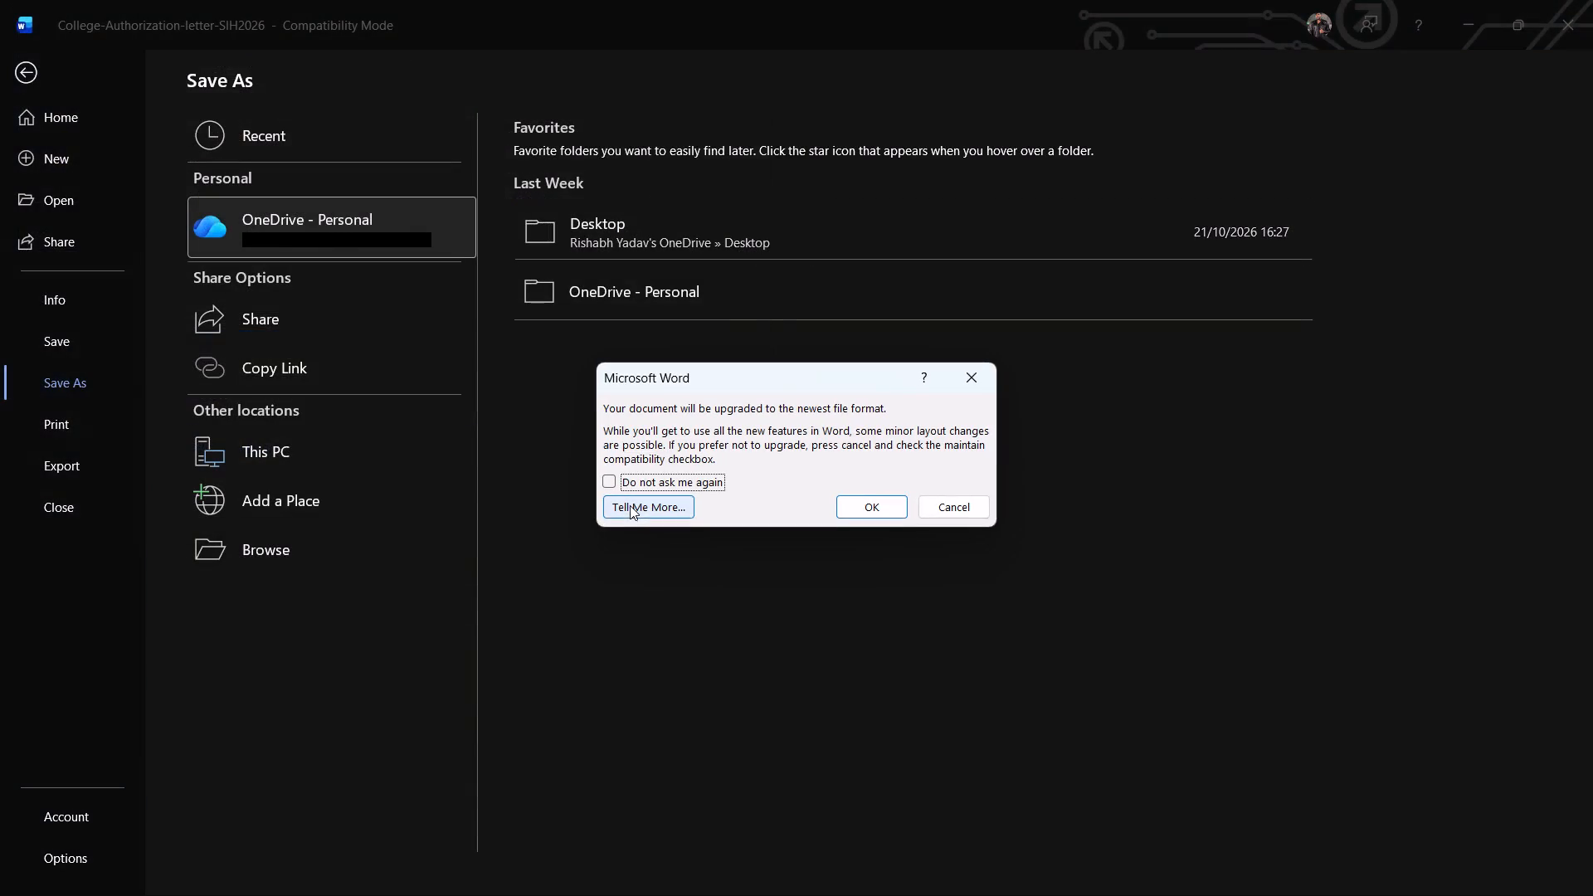
left_click(870, 509)
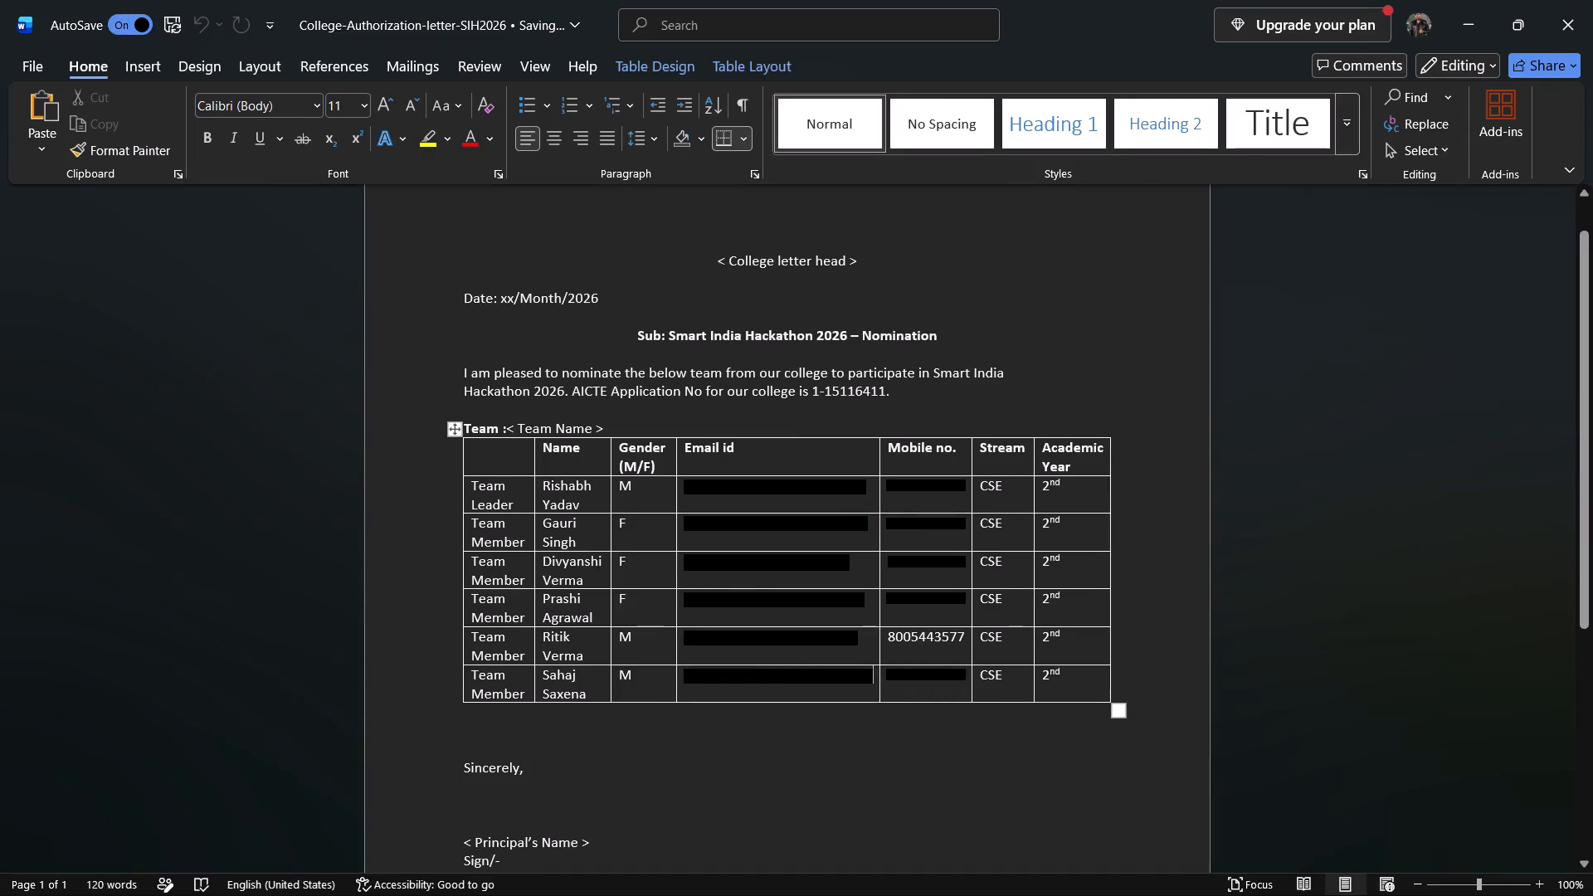
Minimize the authorization letter window and the Notepad window with the Anchoring list behind it.
left_click(1464, 0)
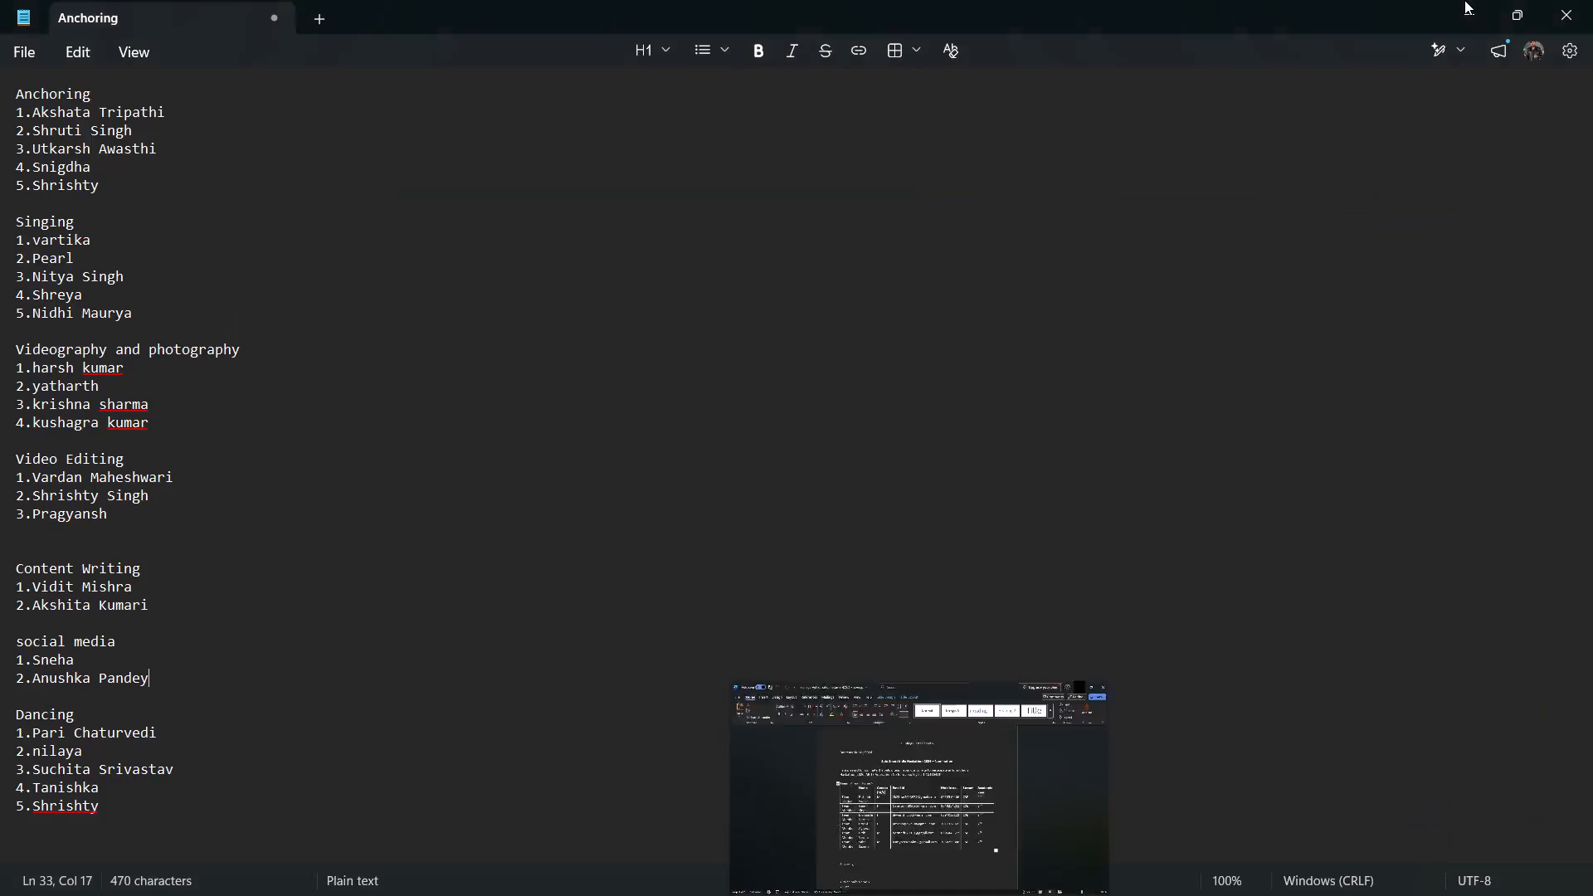
left_click(1464, 0)
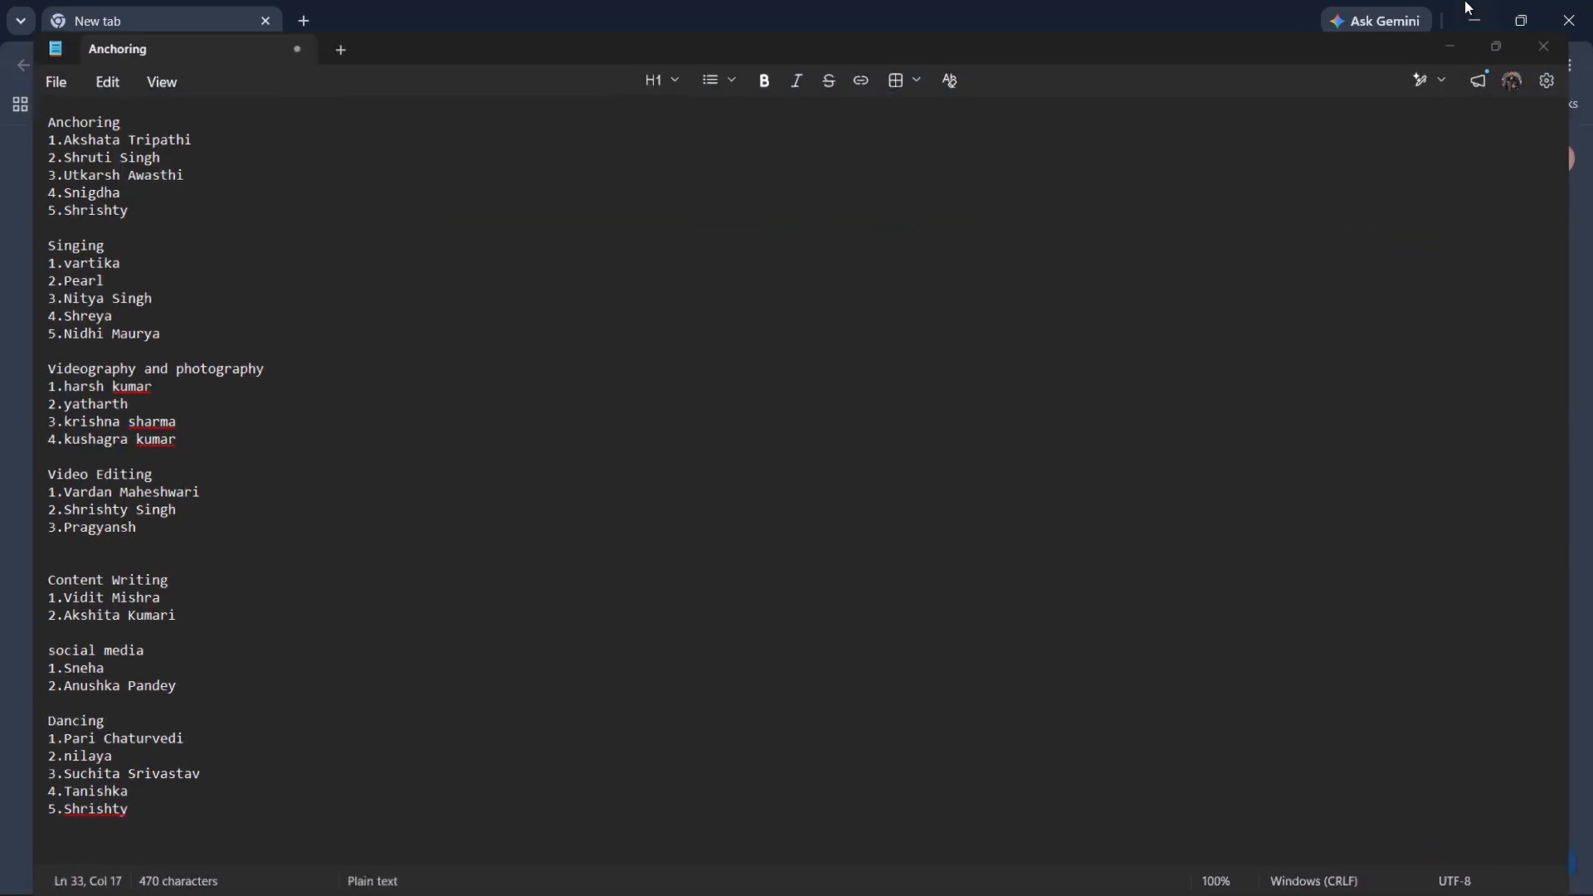
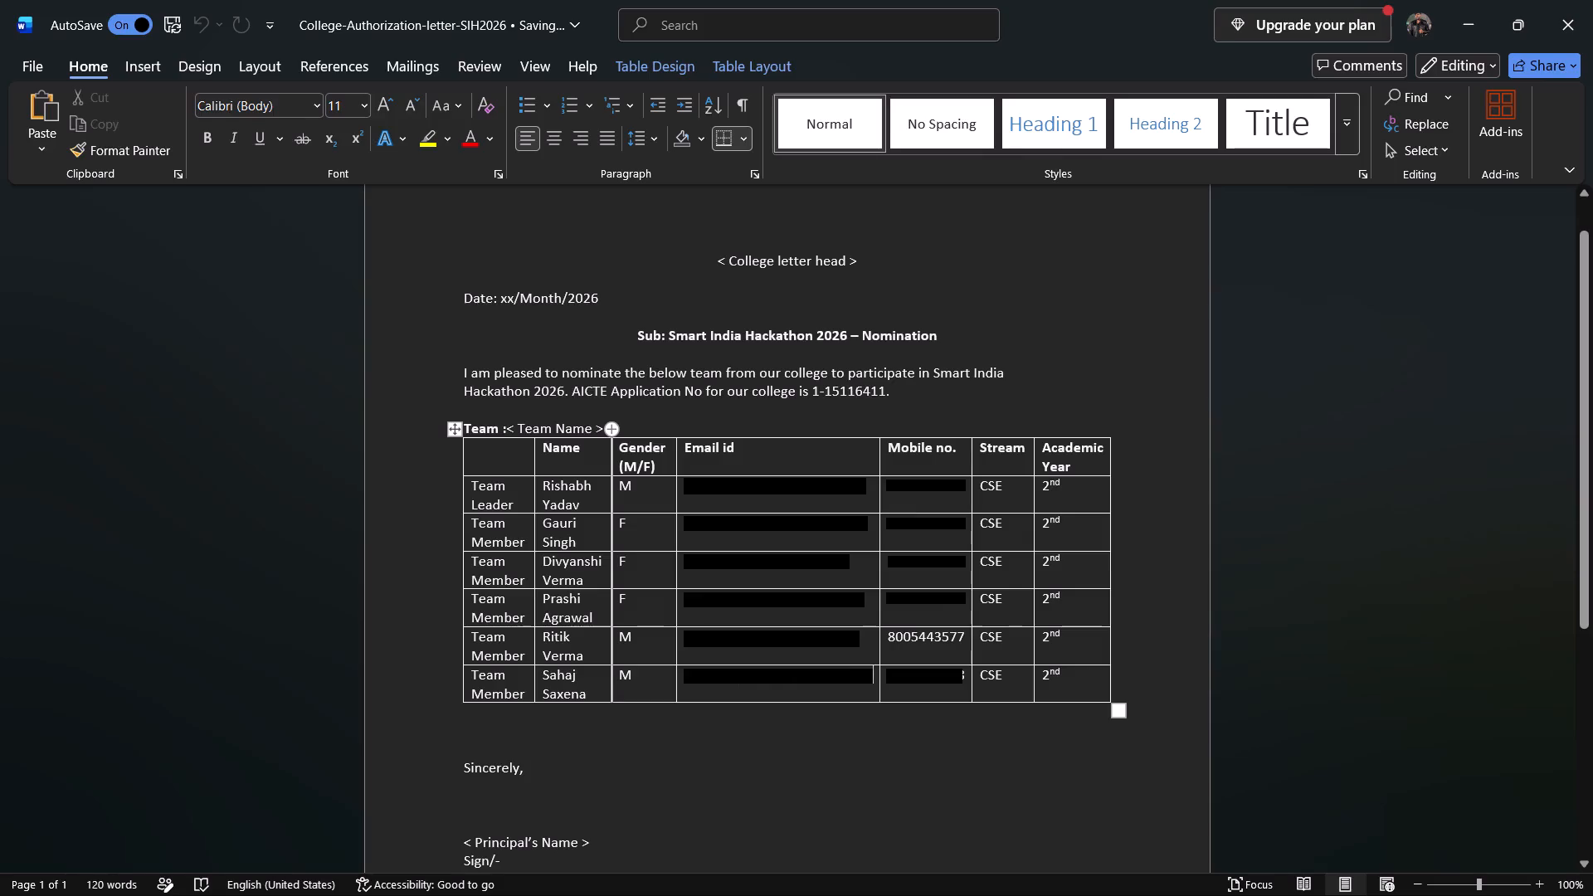
Replace the Team Name placeholder above the table with Elevate, and clear that name, leaving the angle brackets empty.
left_click_drag(592, 427, 529, 423)
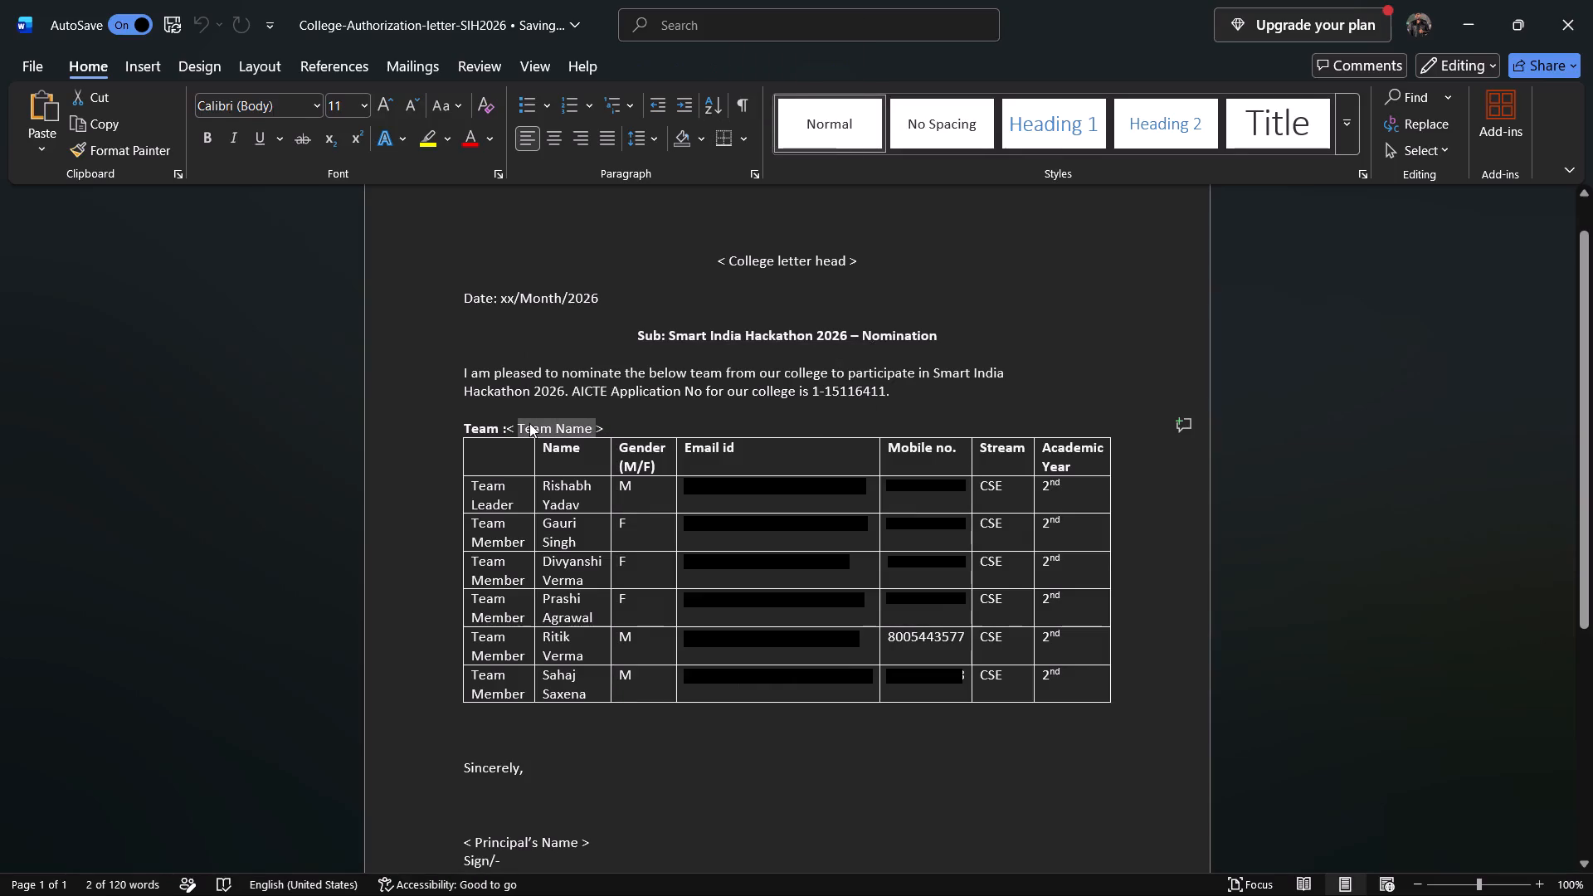
type("levate")
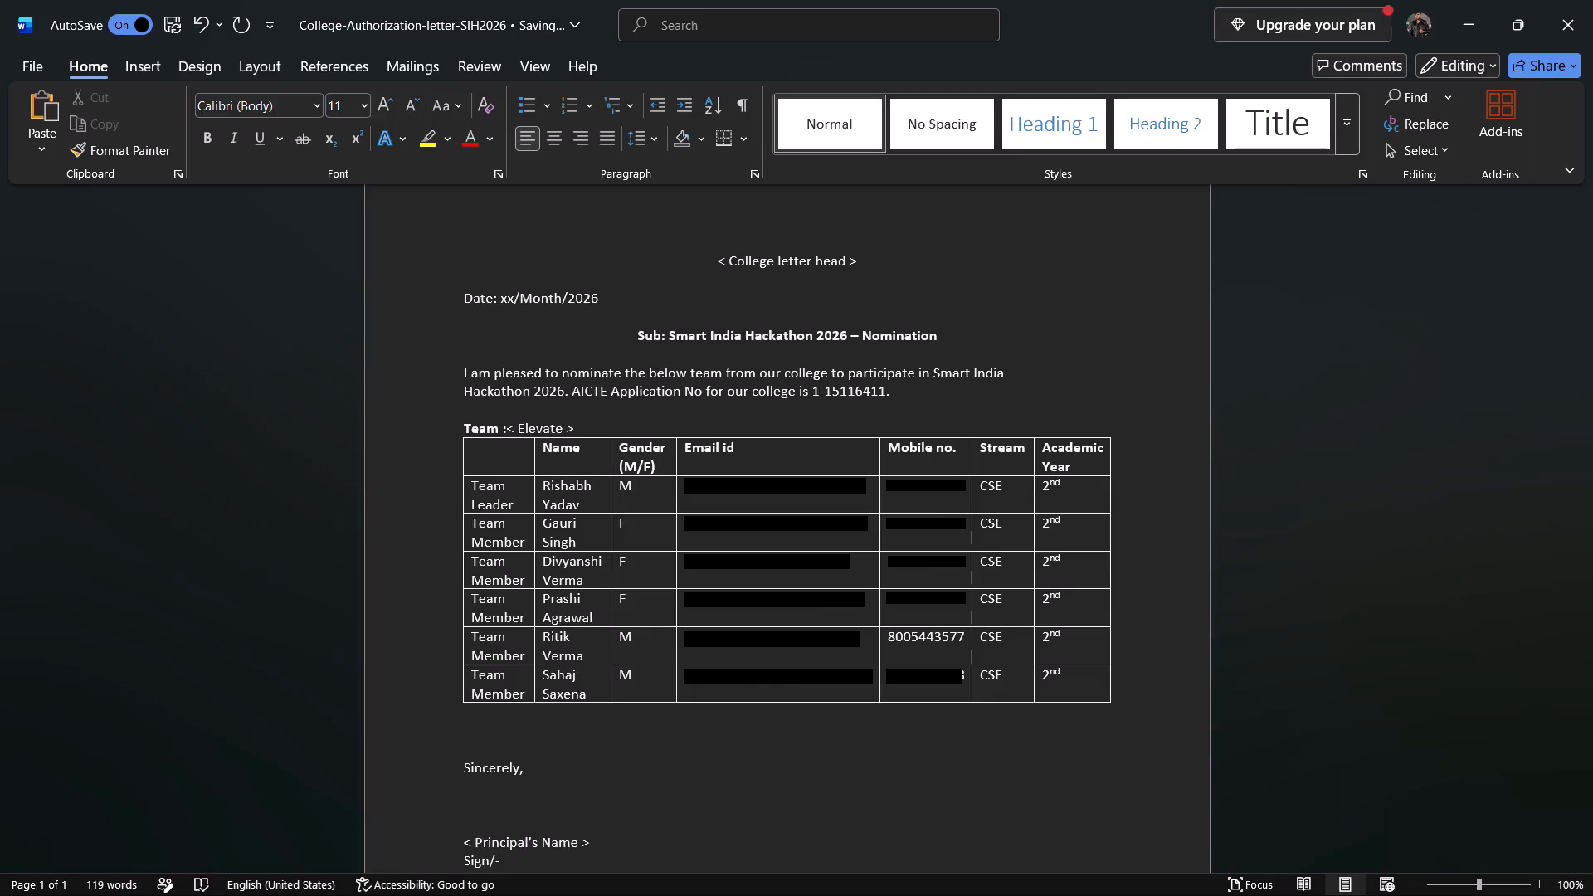
key("BackSpace")
key("BackSpace")
key("BackSpace")
key("BackSpace")
key("BackSpace")
key("BackSpace")
key("BackSpace")
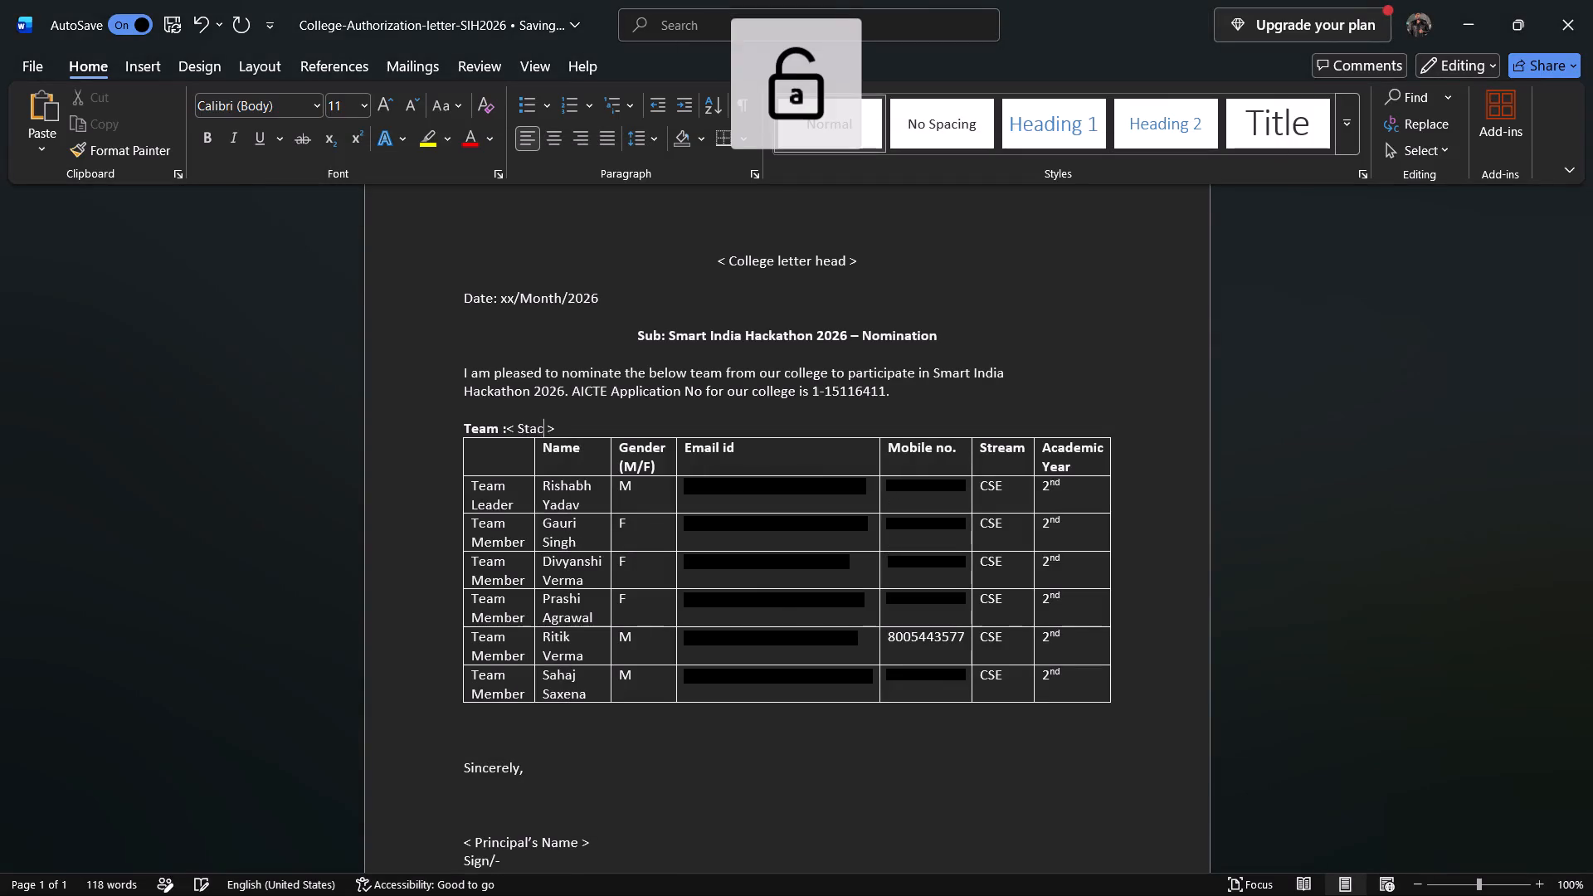
type("to")
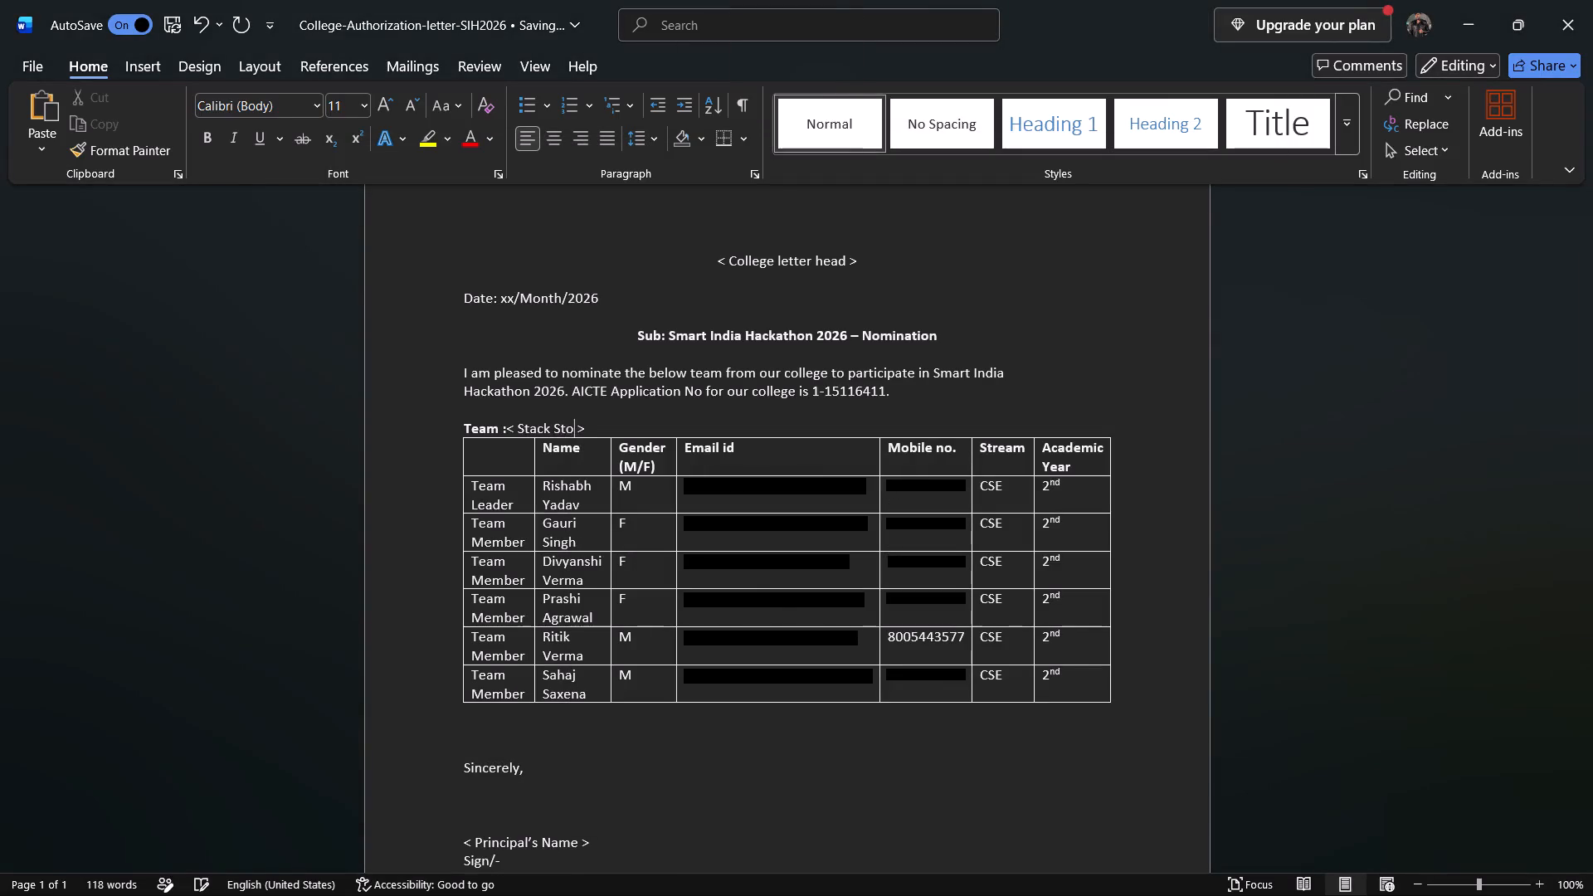
type("rm")
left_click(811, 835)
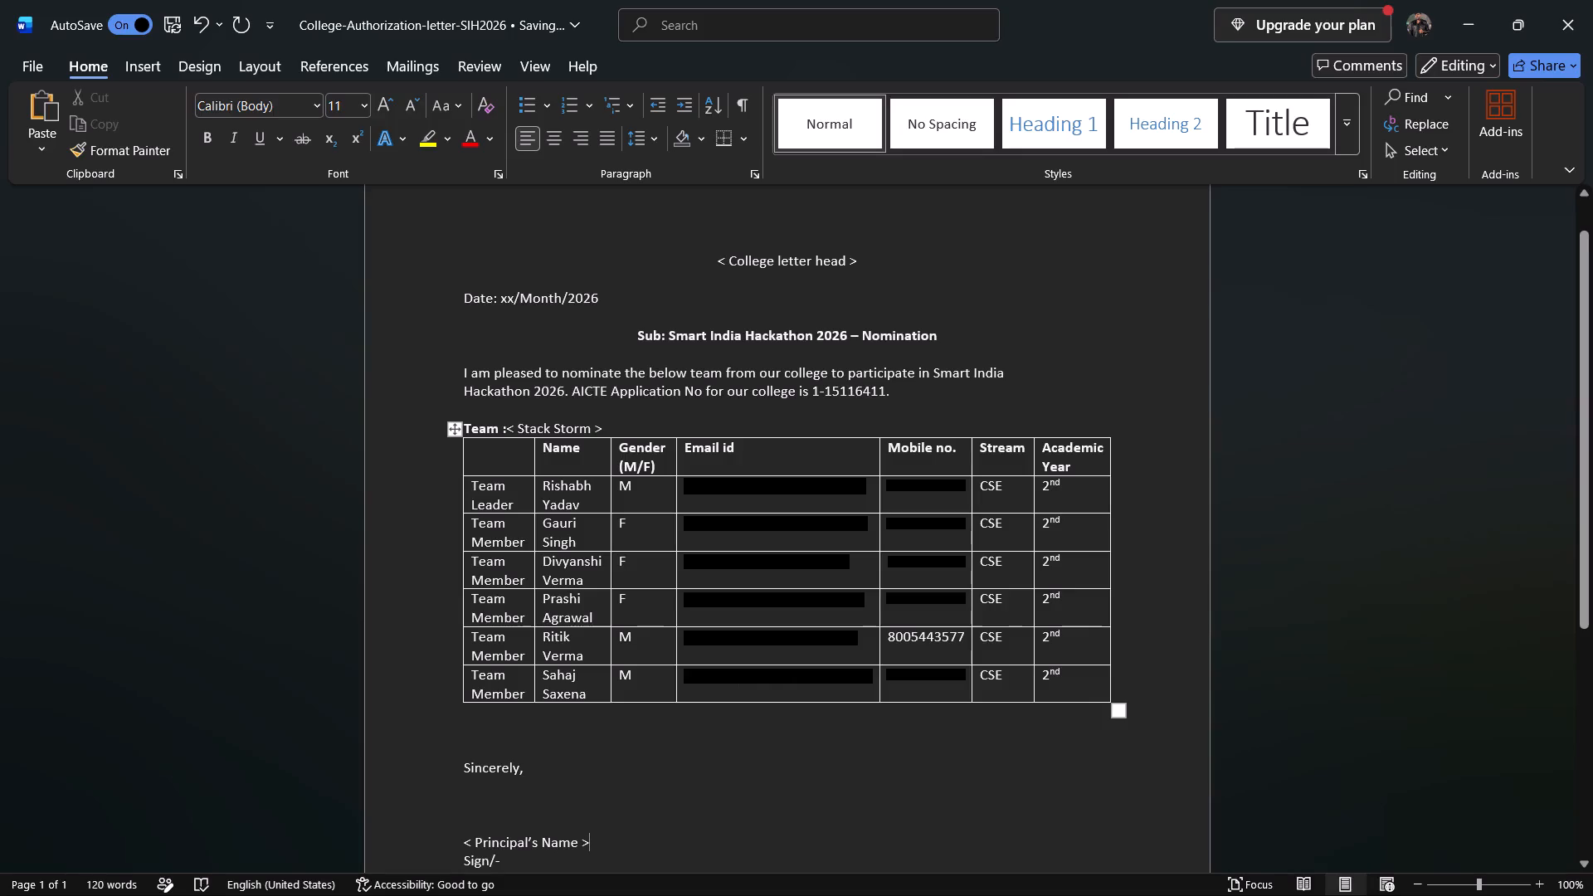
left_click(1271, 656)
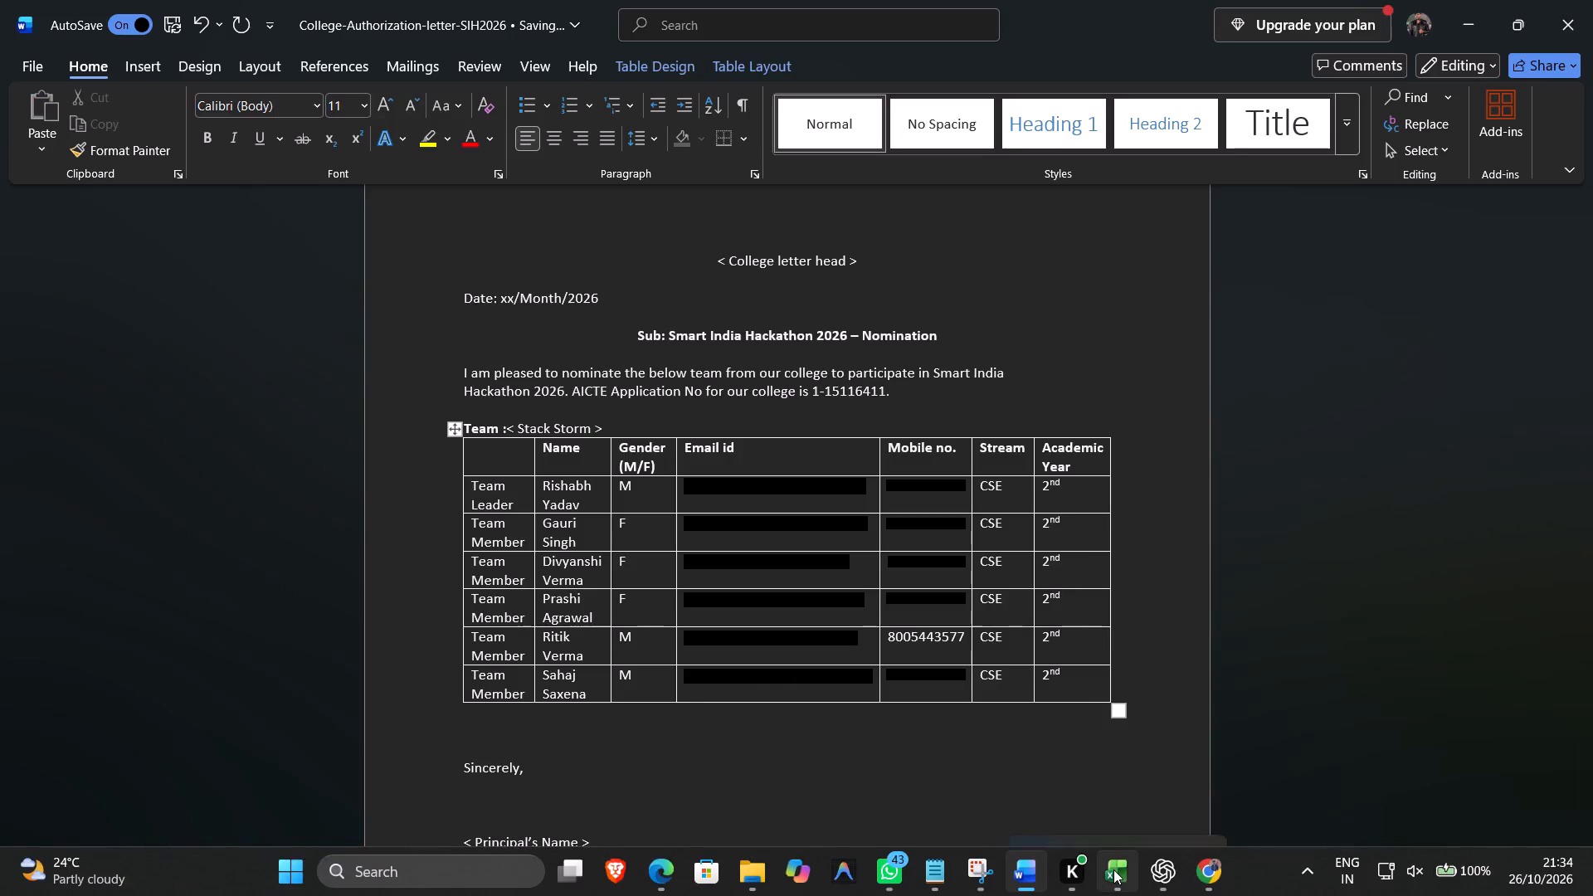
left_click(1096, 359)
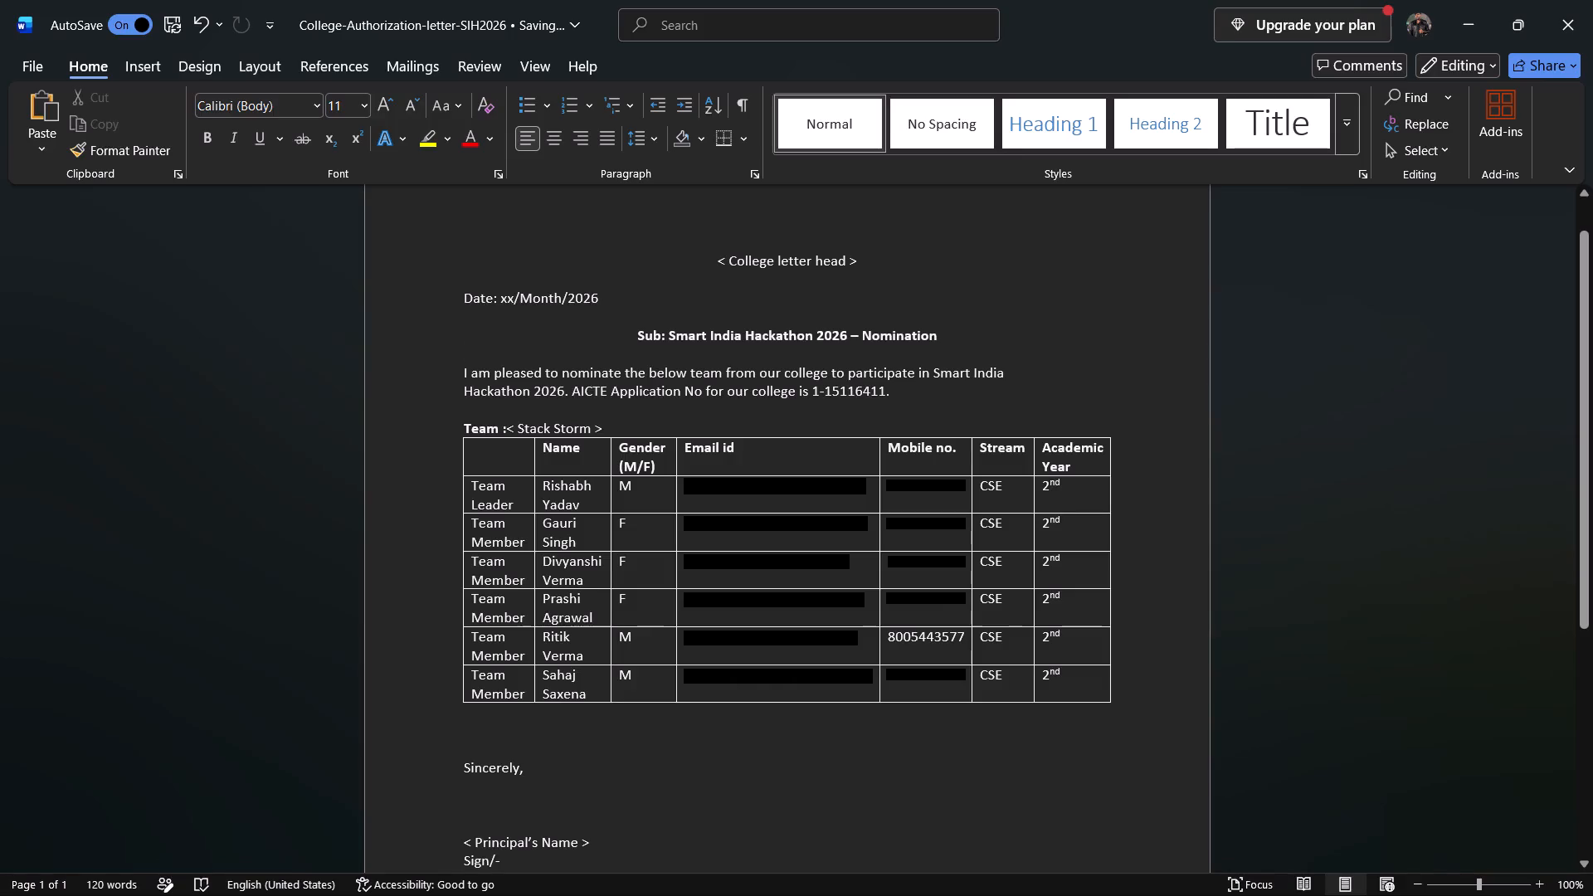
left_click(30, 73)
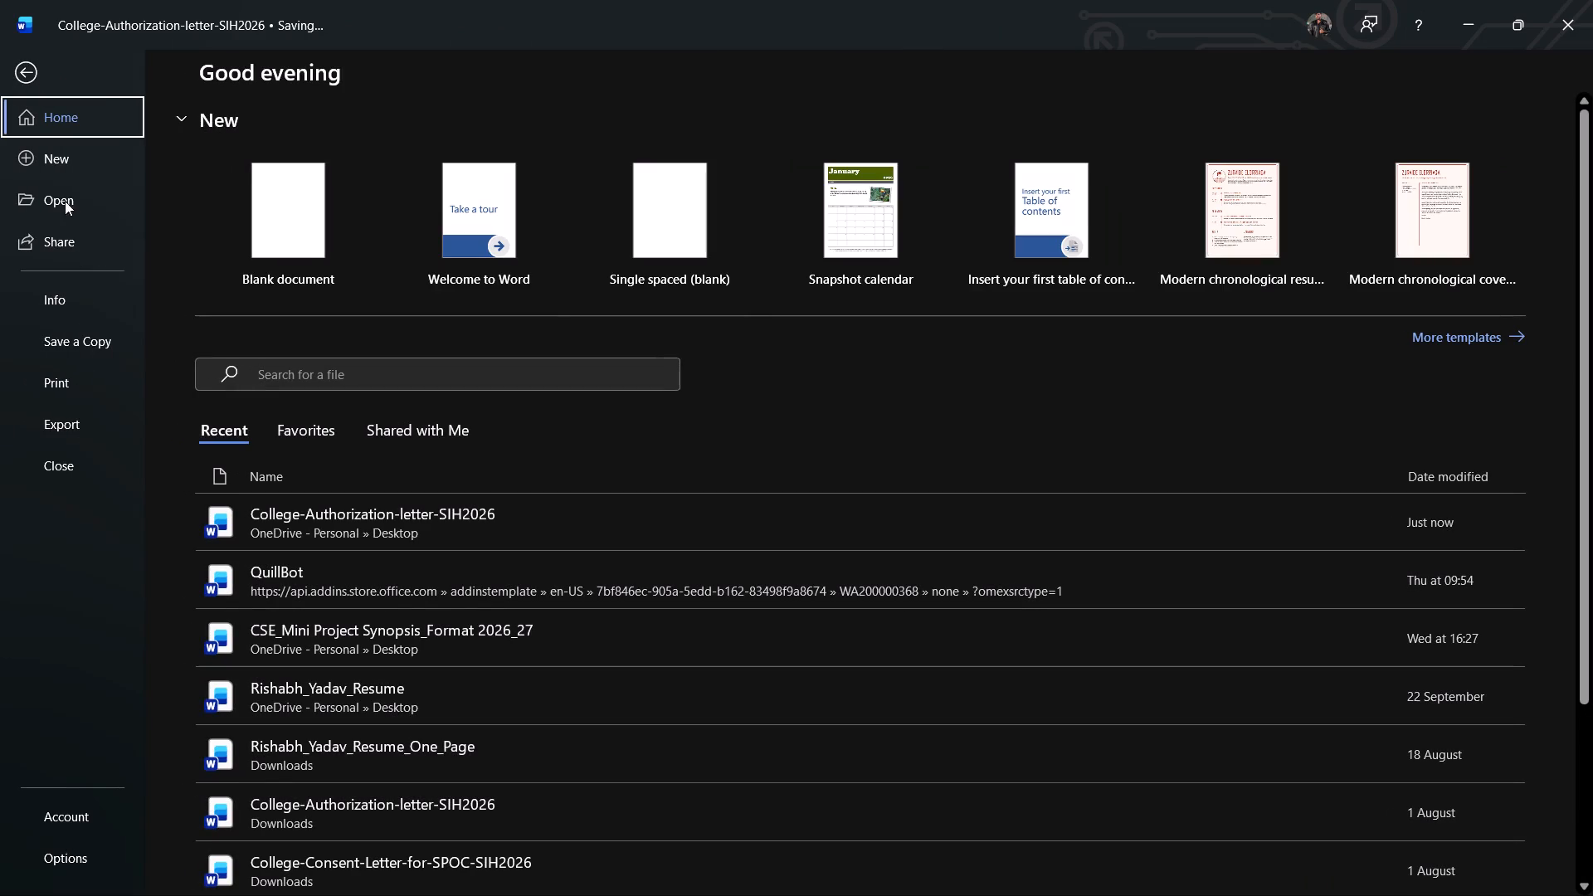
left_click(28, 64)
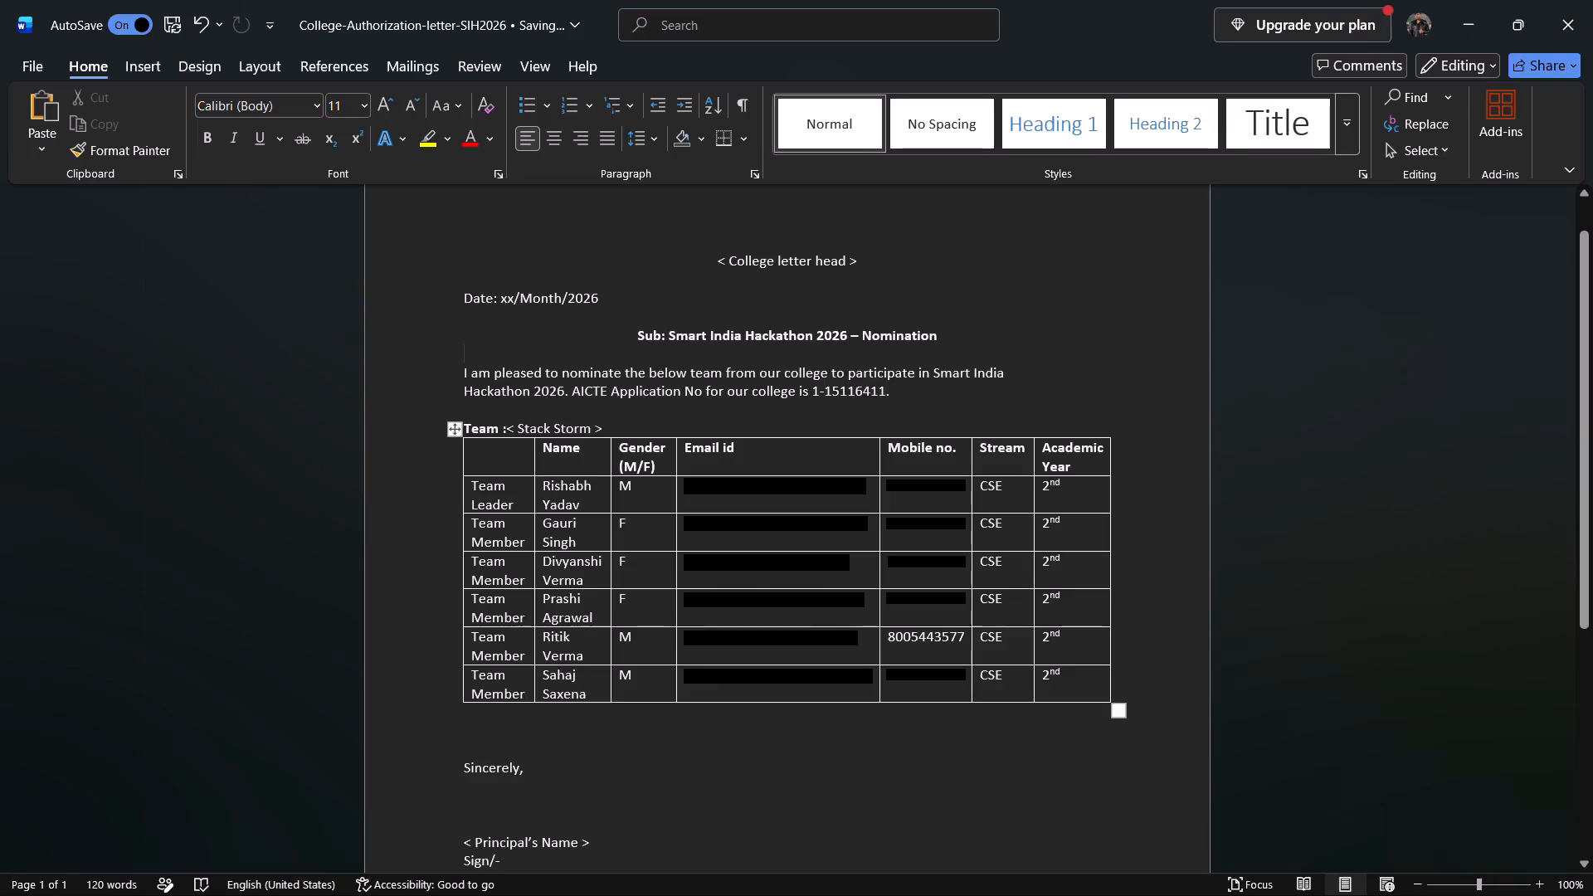
Save the authorization letter under its existing name.
left_click(1045, 331)
key("ctrl+s")
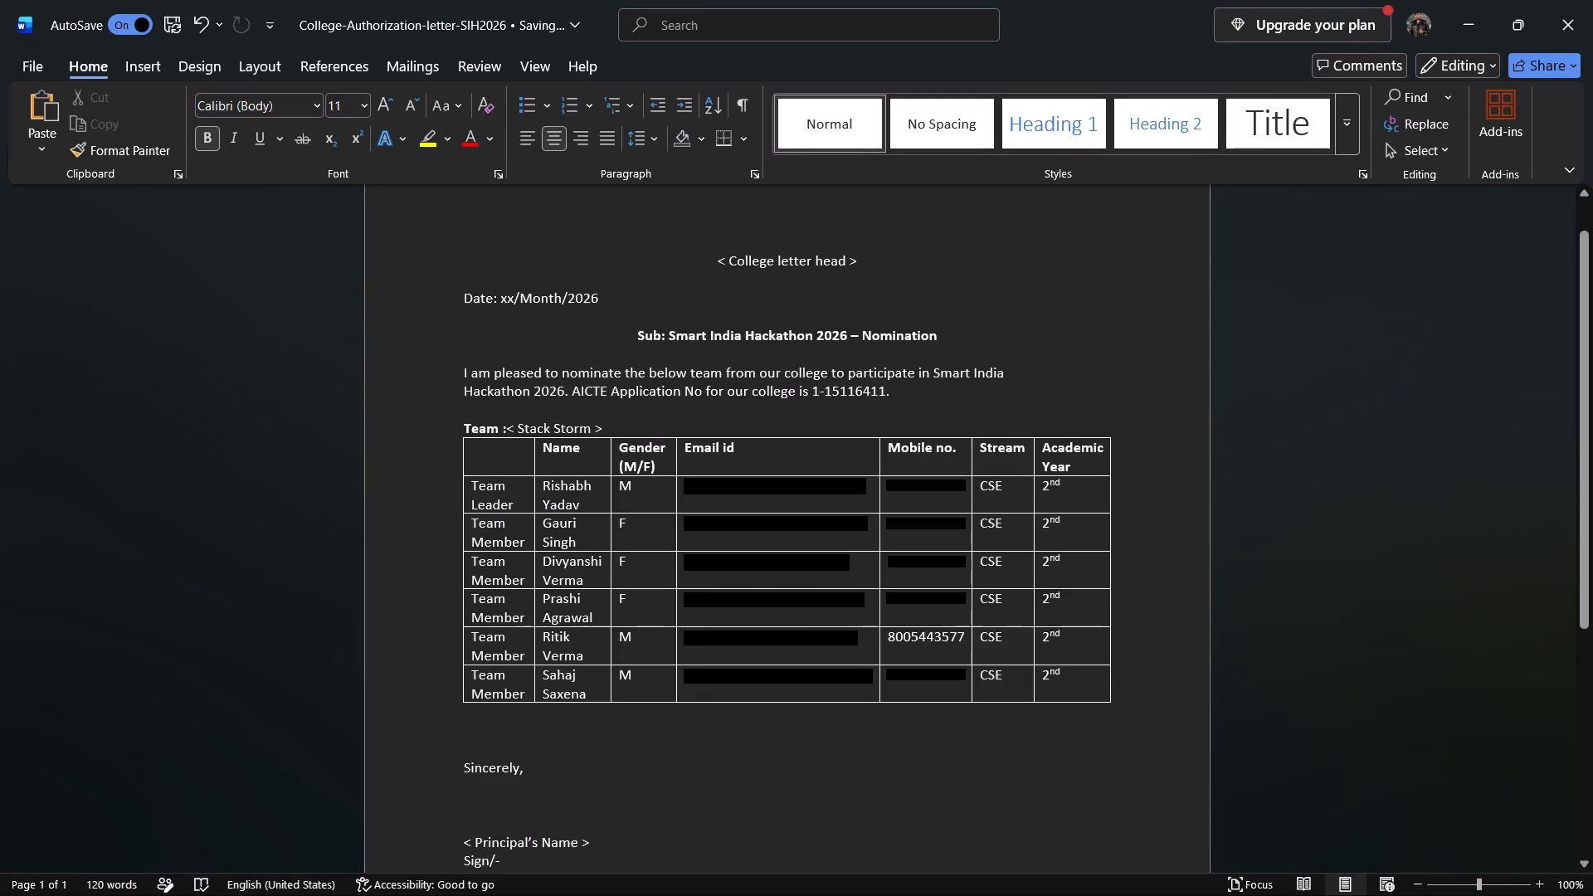
key("ctrl+s")
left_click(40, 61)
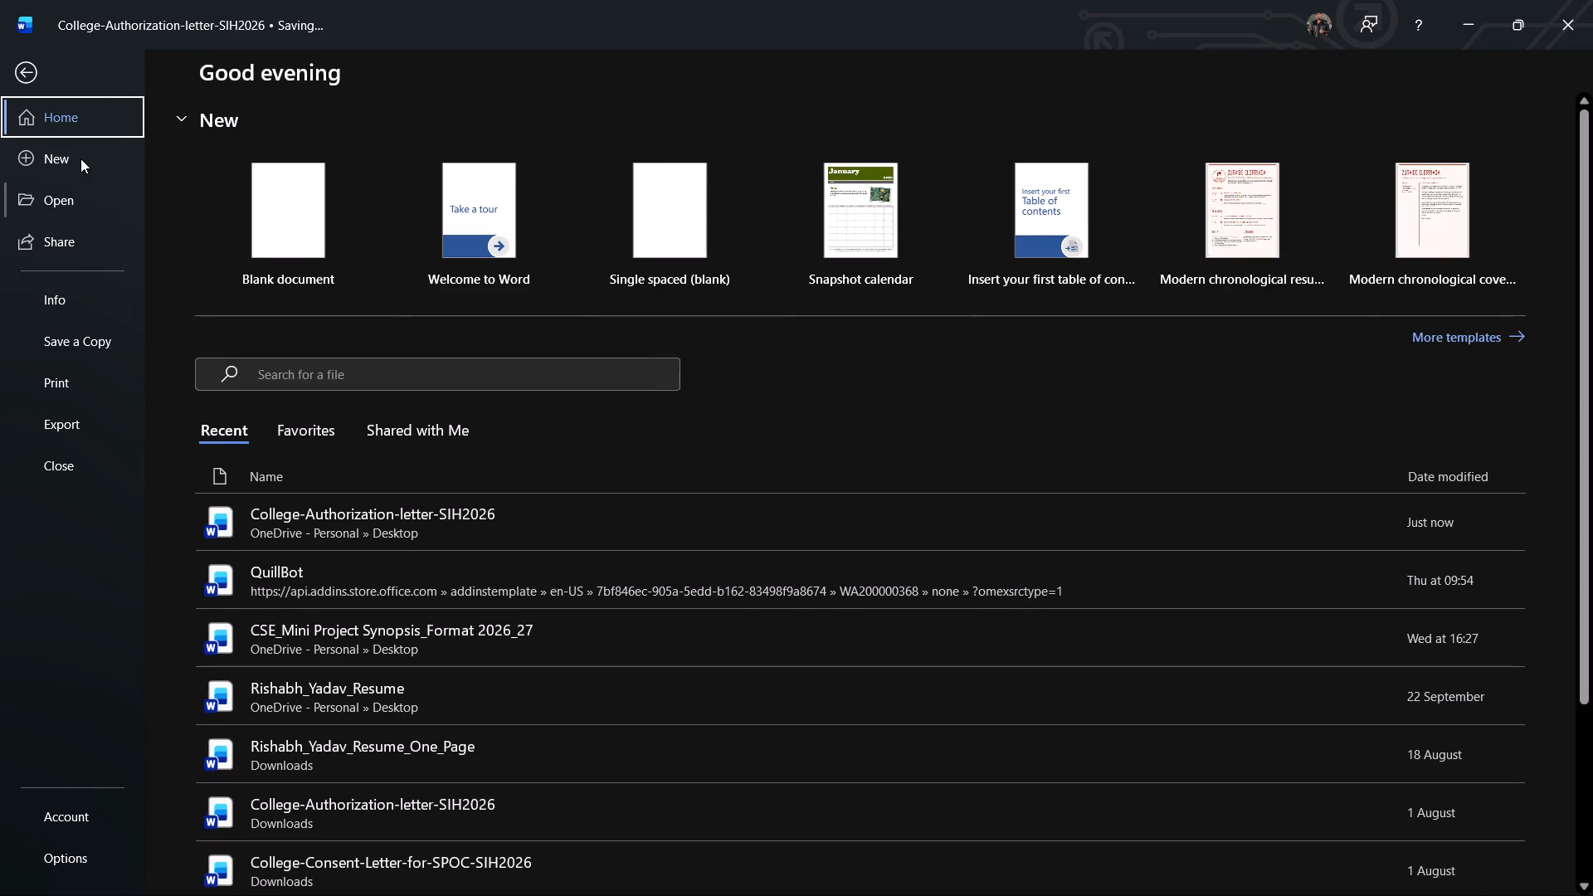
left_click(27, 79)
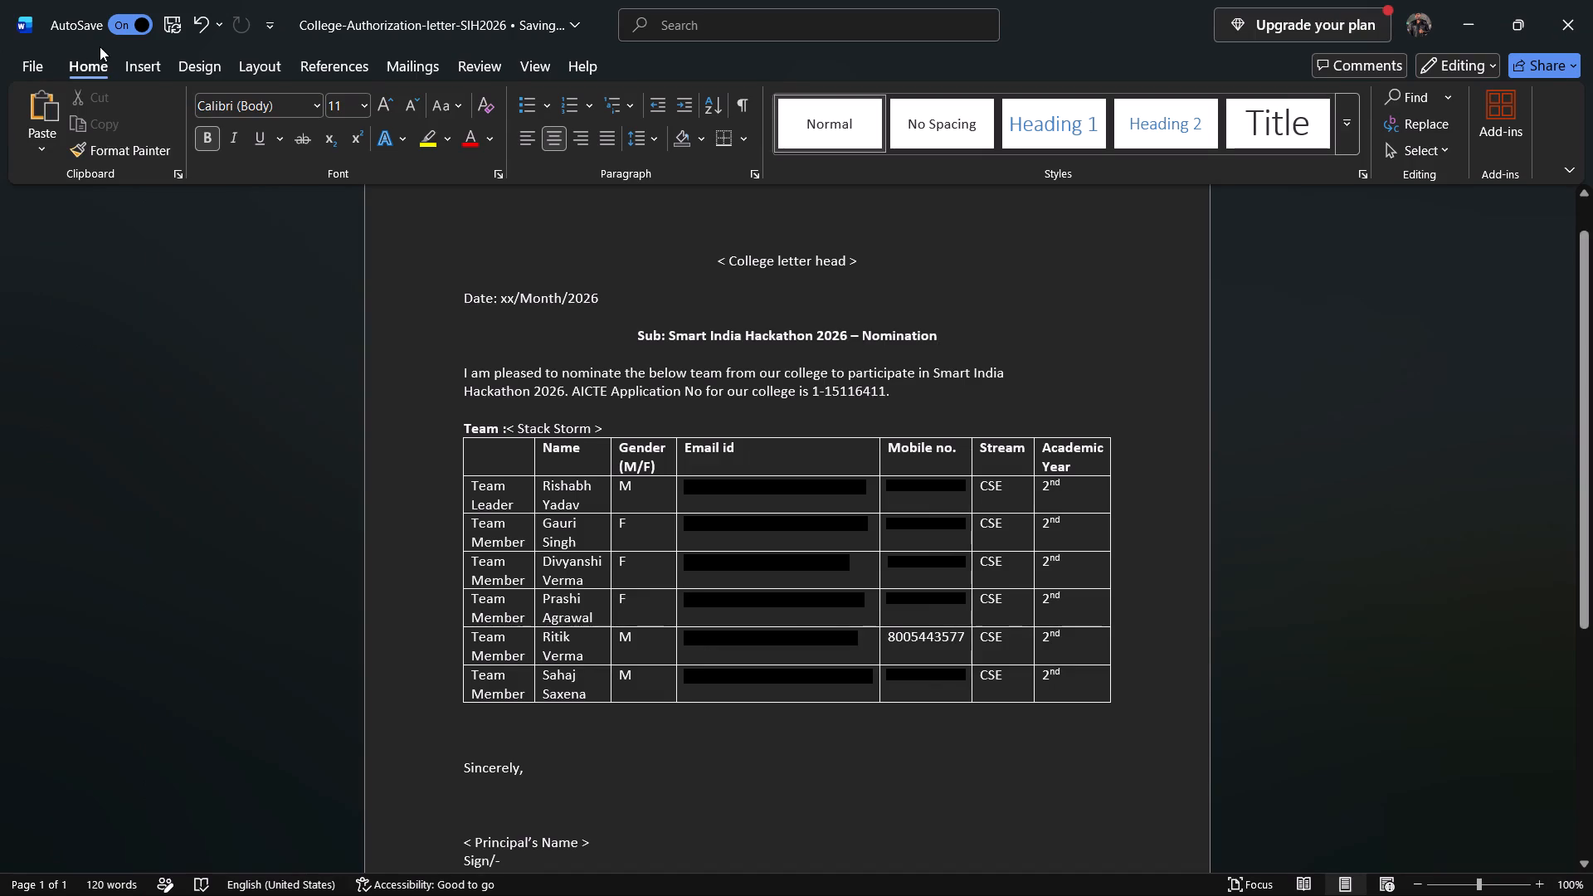